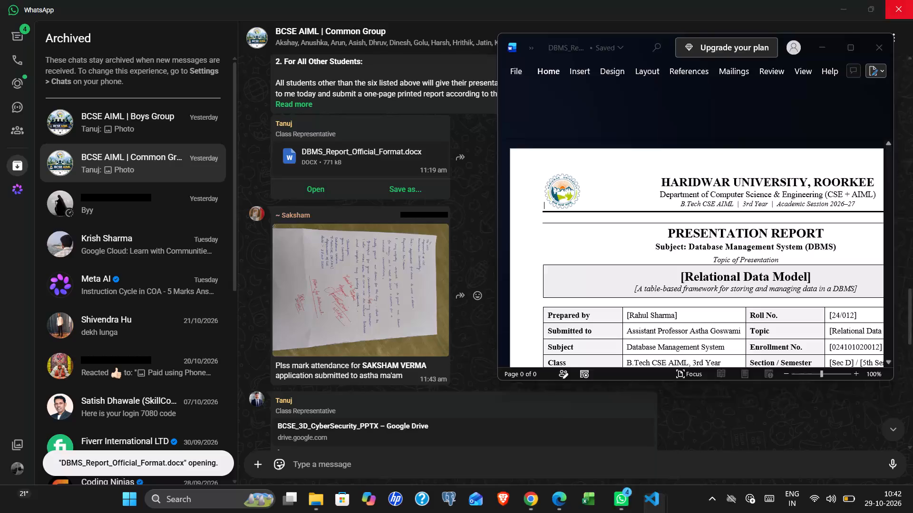
Maximize the DBMS_Report_Official_Format.docx document window.
{"action": "left_click", "coordinate": [850, 45]}
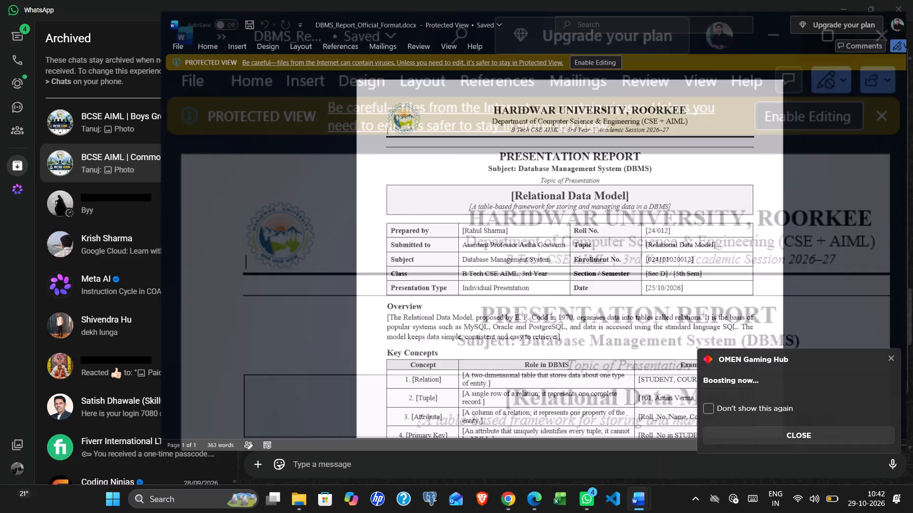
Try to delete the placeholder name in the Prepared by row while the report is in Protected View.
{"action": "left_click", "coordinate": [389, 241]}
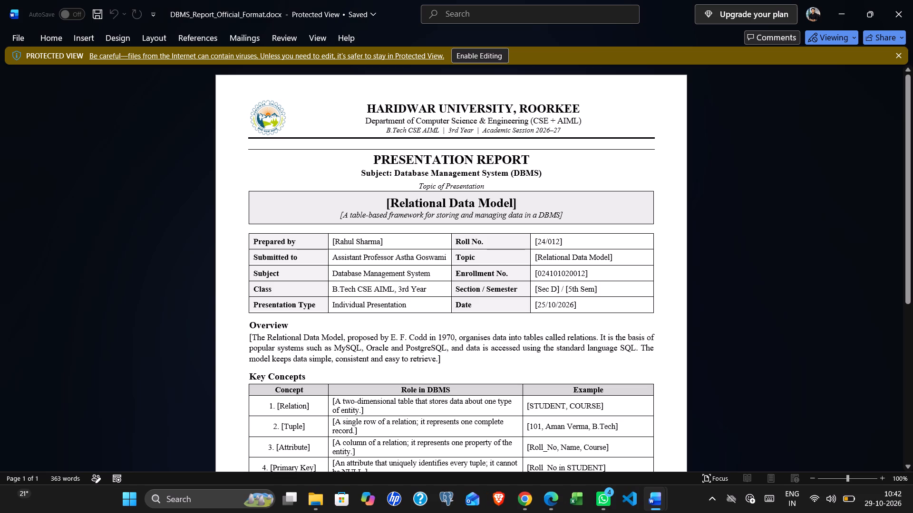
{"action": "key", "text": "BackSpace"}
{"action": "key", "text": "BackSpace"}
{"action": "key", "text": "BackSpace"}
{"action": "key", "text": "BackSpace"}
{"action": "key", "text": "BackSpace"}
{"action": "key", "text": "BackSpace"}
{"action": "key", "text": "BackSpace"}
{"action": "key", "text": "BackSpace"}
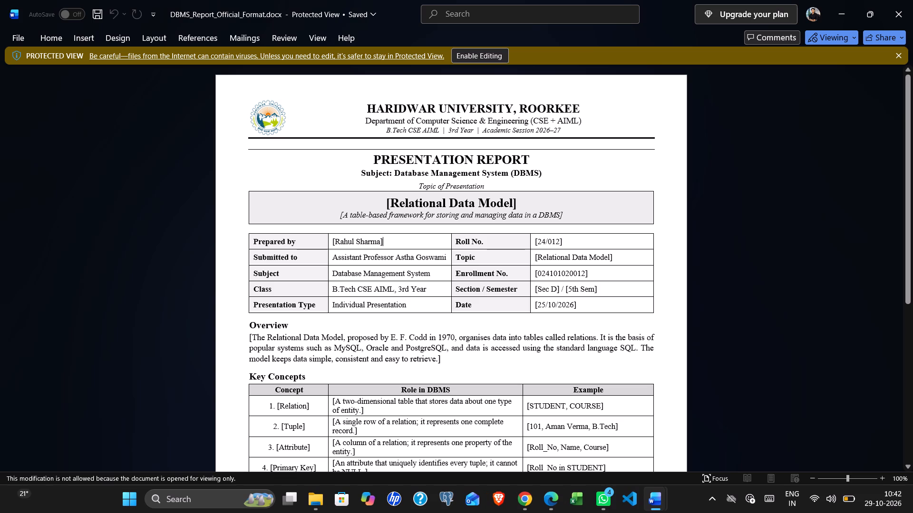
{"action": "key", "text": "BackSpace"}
Enable editing for the protected report document.
{"action": "left_click", "coordinate": [479, 53]}
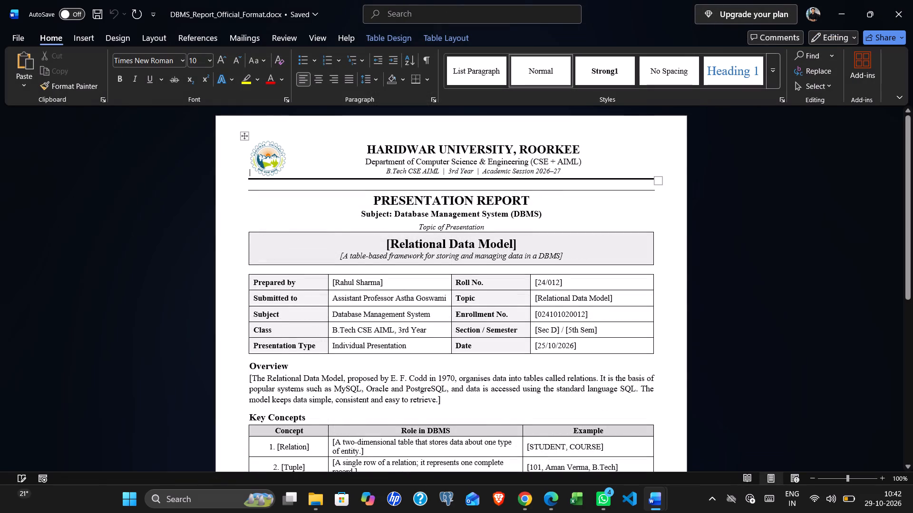
Replace the bracketed placeholder in the Prepared by cell of the details table with the student's full name.
{"action": "scroll", "coordinate": [634, 201], "scroll_direction": "down", "scroll_amount": 1}
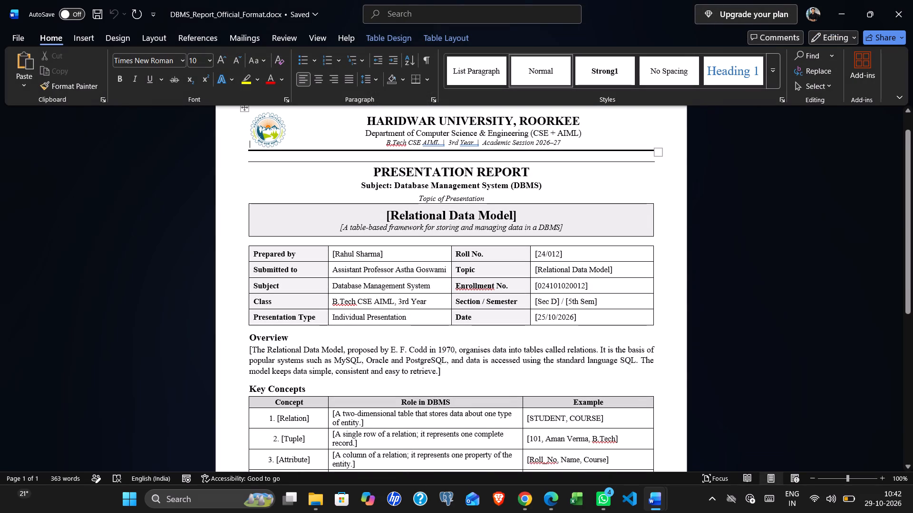
{"action": "left_click", "coordinate": [394, 252]}
{"action": "key", "text": "BackSpace"}
{"action": "key", "text": "BackSpace"}
{"action": "key", "text": "BackSpace"}
{"action": "key", "text": "BackSpace"}
{"action": "key", "text": "BackSpace"}
{"action": "key", "text": "BackSpace"}
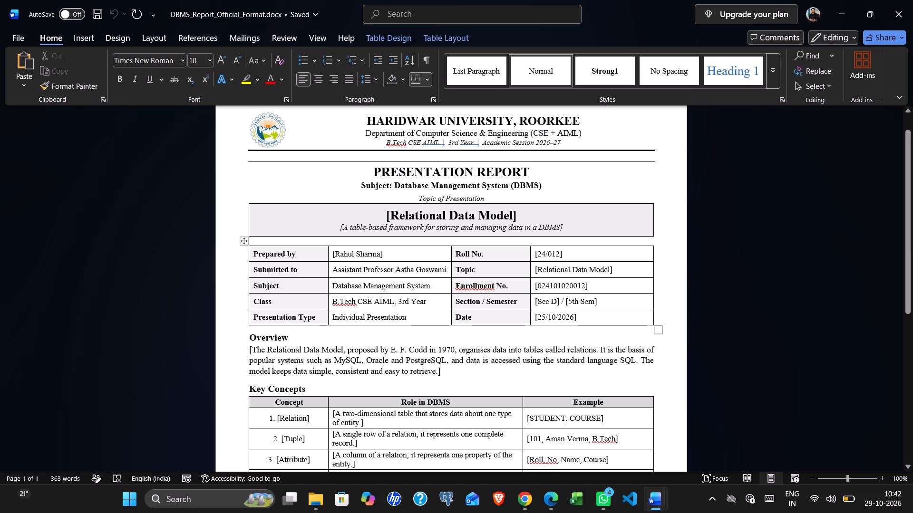
{"action": "key", "text": "BackSpace"}
{"action": "key", "text": "BackSpace"}
{"action": "key", "text": "BackSpace"}
{"action": "key", "text": "BackSpace"}
{"action": "key", "text": "BackSpace"}
{"action": "key", "text": "BackSpace"}
{"action": "key", "text": "BackSpace"}
{"action": "key", "text": "BackSpace"}
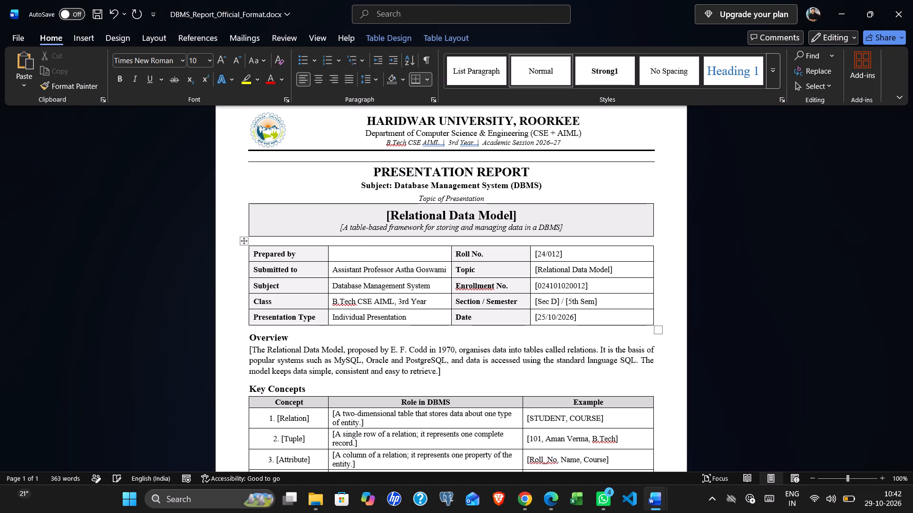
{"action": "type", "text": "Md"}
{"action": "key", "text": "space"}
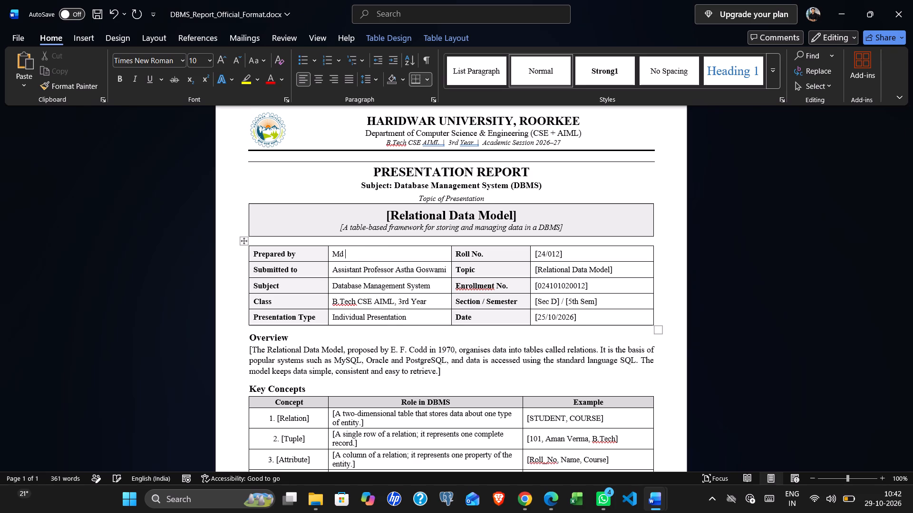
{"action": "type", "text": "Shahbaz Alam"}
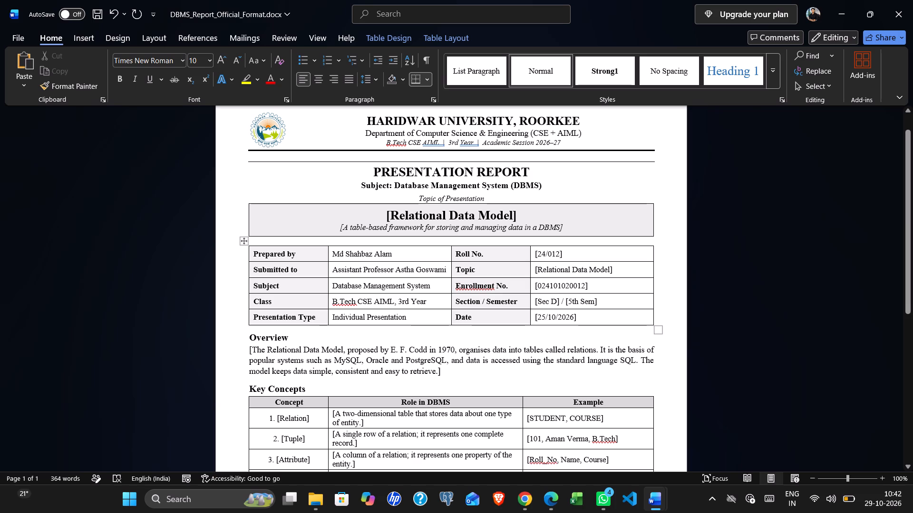
Replace the bracketed placeholder in the Roll No. cell with the student's roll number, without brackets.
{"action": "left_click", "coordinate": [569, 254]}
{"action": "key", "text": "BackSpace"}
{"action": "key", "text": "BackSpace"}
{"action": "key", "text": "BackSpace"}
{"action": "key", "text": "BackSpace"}
{"action": "key", "text": "BackSpace"}
{"action": "key", "text": "BackSpace"}
{"action": "key", "text": "BackSpace"}
{"action": "key", "text": "BackSpace"}
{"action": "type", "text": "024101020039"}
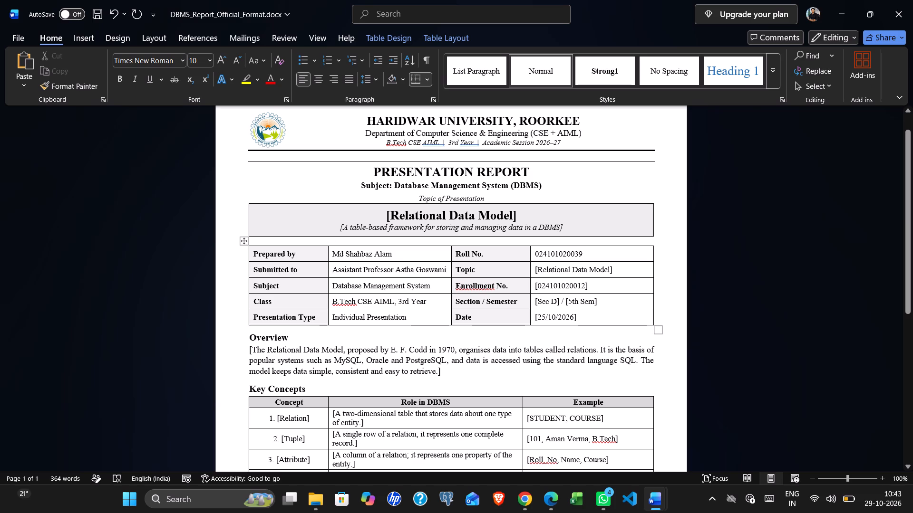
Open the spelling suggestions for the flagged word "B.Tech" in the Class row of the details table.
{"action": "scroll", "coordinate": [675, 285], "scroll_direction": "down", "scroll_amount": 1}
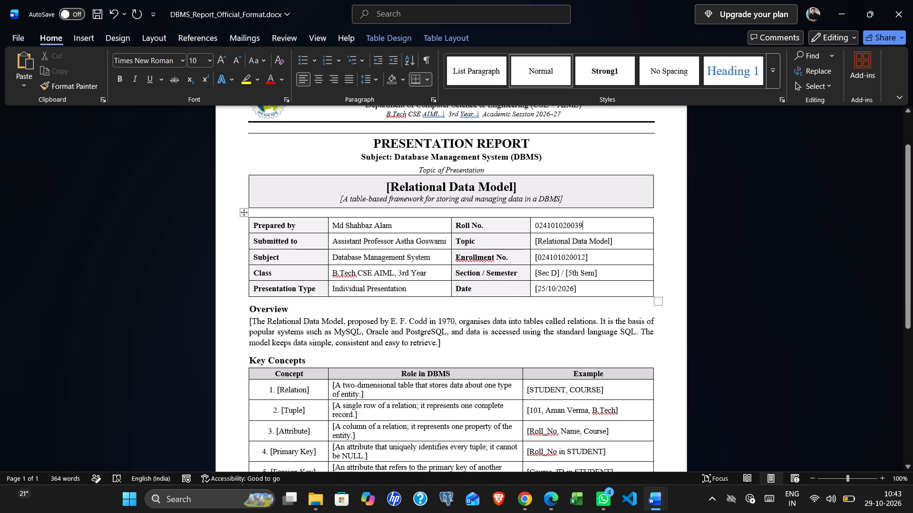
{"action": "scroll", "coordinate": [565, 300], "scroll_direction": "down", "scroll_amount": 1}
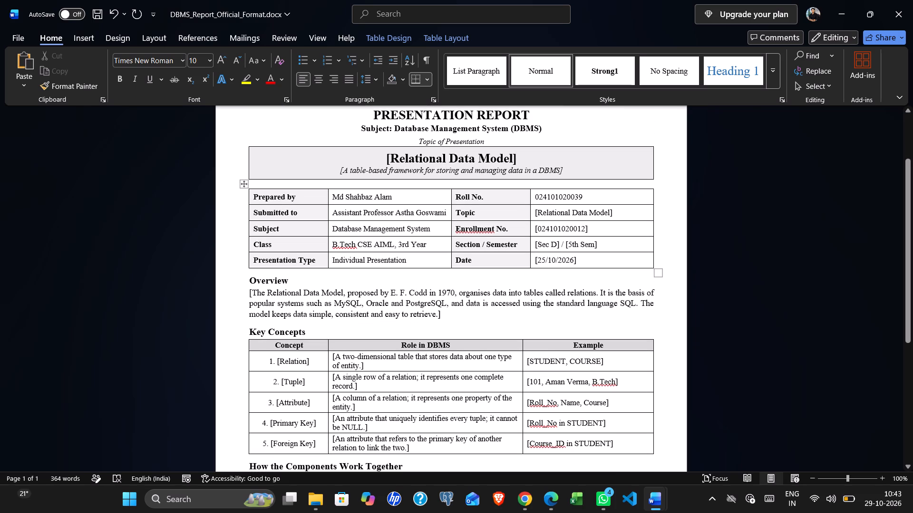
{"action": "right_click", "coordinate": [343, 247]}
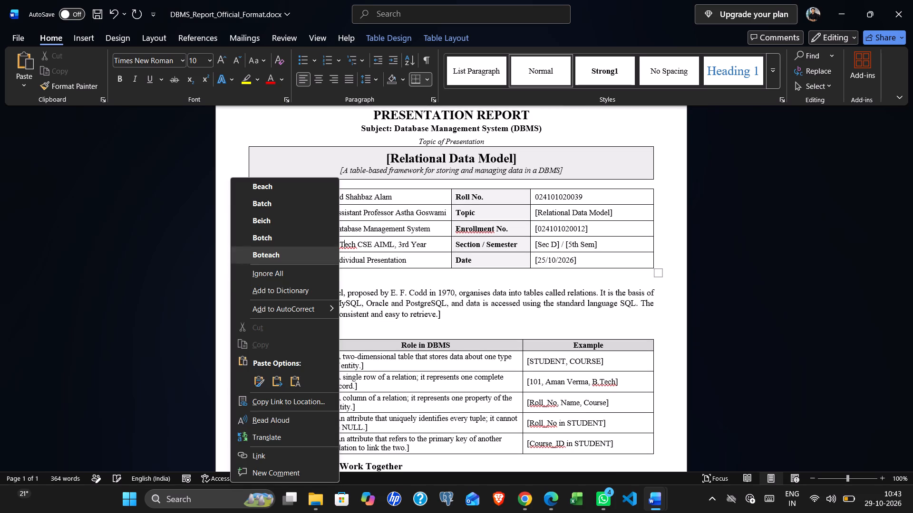
Ignore all spelling flags for "B.Tech" in the document, starting from the Class cell.
{"action": "left_click", "coordinate": [268, 274]}
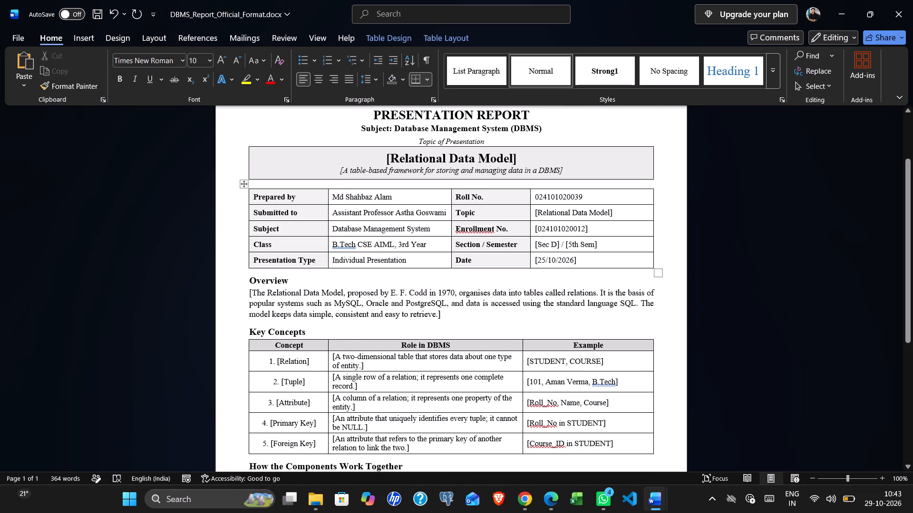
Replace the bracketed placeholder text in the Section / Semester cell of the details table with "Sec D".
{"action": "left_click", "coordinate": [602, 245]}
{"action": "key", "text": "BackSpace"}
{"action": "key", "text": "BackSpace"}
{"action": "key", "text": "BackSpace"}
{"action": "key", "text": "BackSpace"}
{"action": "key", "text": "BackSpace"}
{"action": "key", "text": "BackSpace"}
{"action": "key", "text": "BackSpace"}
{"action": "key", "text": "BackSpace"}
{"action": "key", "text": "BackSpace"}
{"action": "key", "text": "BackSpace"}
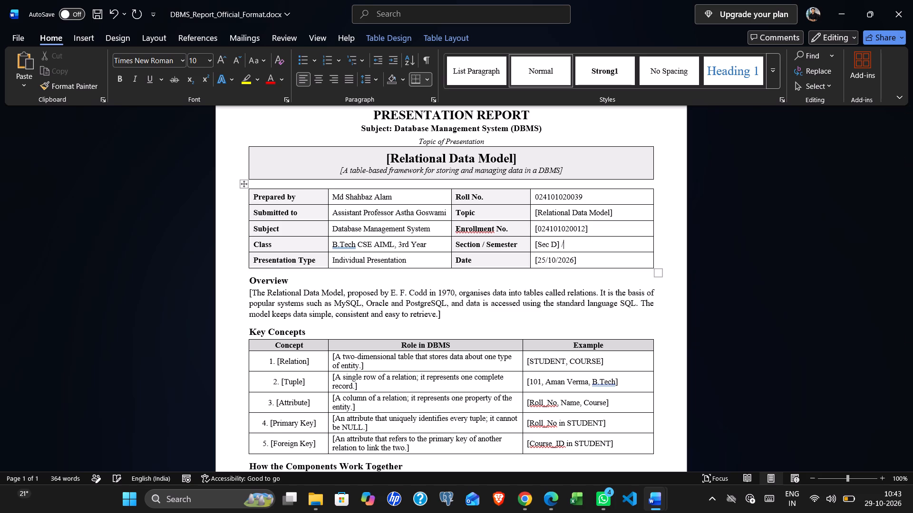
{"action": "key", "text": "BackSpace"}
{"action": "key", "text": "BackSpace"}
{"action": "key", "text": "BackSpace"}
{"action": "key", "text": "BackSpace"}
{"action": "key", "text": "BackSpace"}
{"action": "key", "text": "BackSpace"}
{"action": "key", "text": "BackSpace"}
{"action": "key", "text": "BackSpace"}
{"action": "key", "text": "BackSpace"}
{"action": "key", "text": "BackSpace"}
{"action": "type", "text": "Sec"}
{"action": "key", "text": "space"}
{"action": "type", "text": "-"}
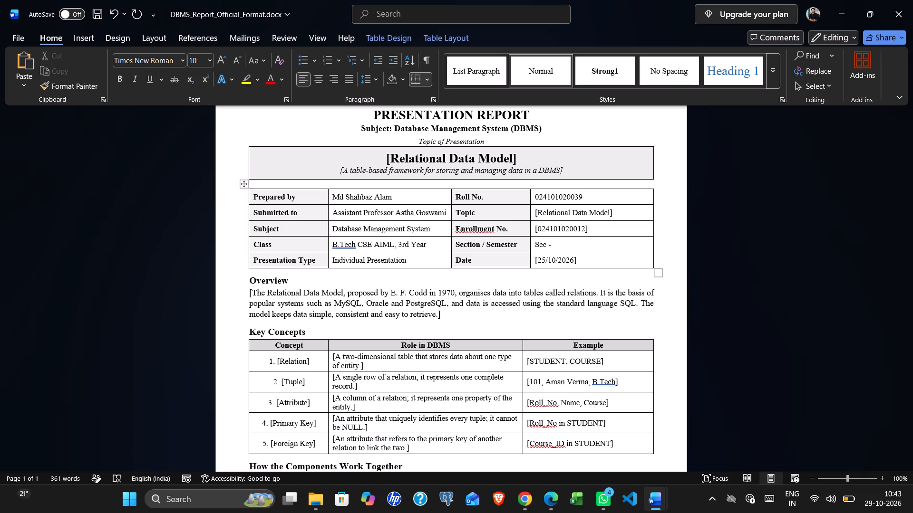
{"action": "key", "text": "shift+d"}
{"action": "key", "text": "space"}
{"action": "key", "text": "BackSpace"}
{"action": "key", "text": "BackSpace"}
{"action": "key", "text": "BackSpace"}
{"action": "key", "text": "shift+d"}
Complete the Section / Semester cell of the details table so its entry reads "Sec-D/ Sem 5".
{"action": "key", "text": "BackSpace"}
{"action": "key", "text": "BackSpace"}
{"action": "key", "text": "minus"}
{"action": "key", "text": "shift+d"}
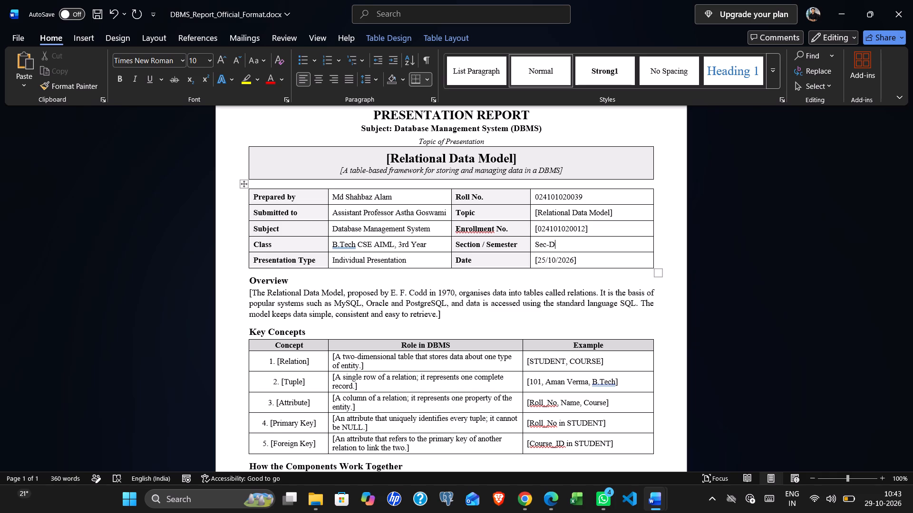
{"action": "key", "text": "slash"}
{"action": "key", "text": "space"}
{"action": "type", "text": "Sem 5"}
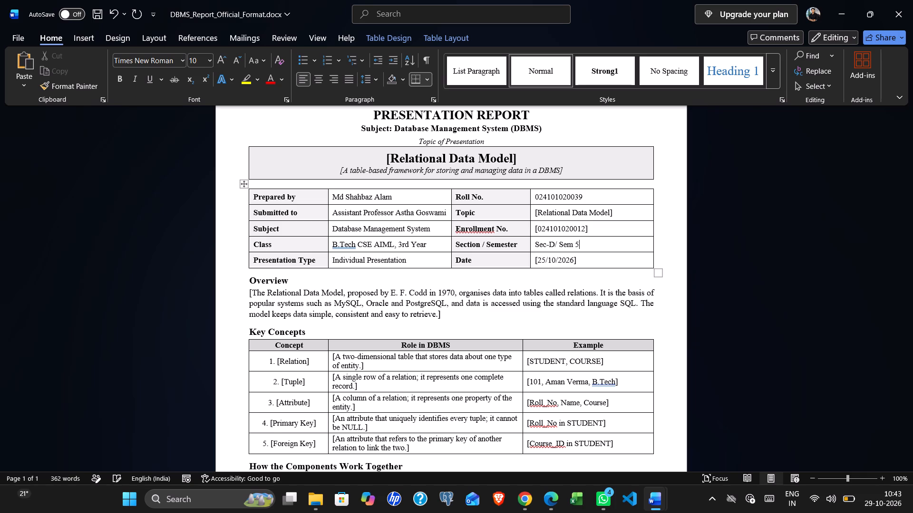
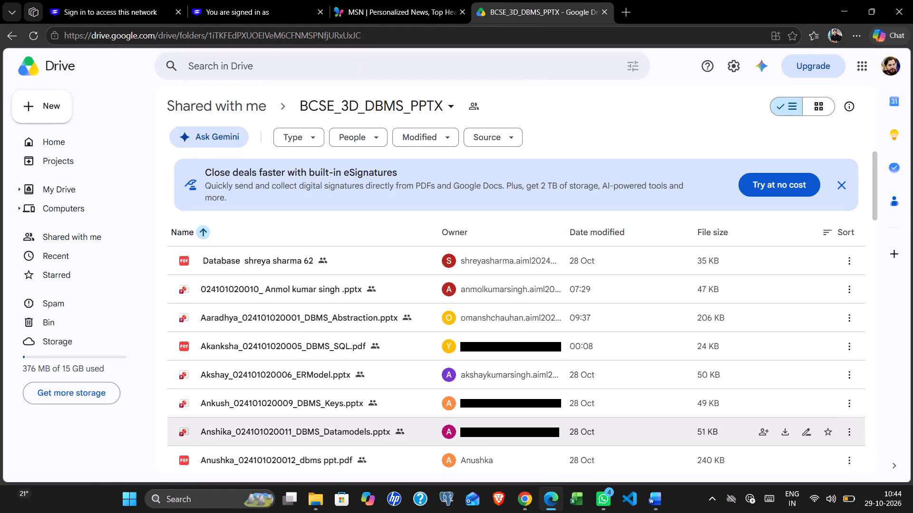
Open Anushka's "dbms ppt" PDF from the shared BCSE_3D_DBMS_PPTX folder to view the finished presentation report.
{"action": "double_click", "coordinate": [218, 457]}
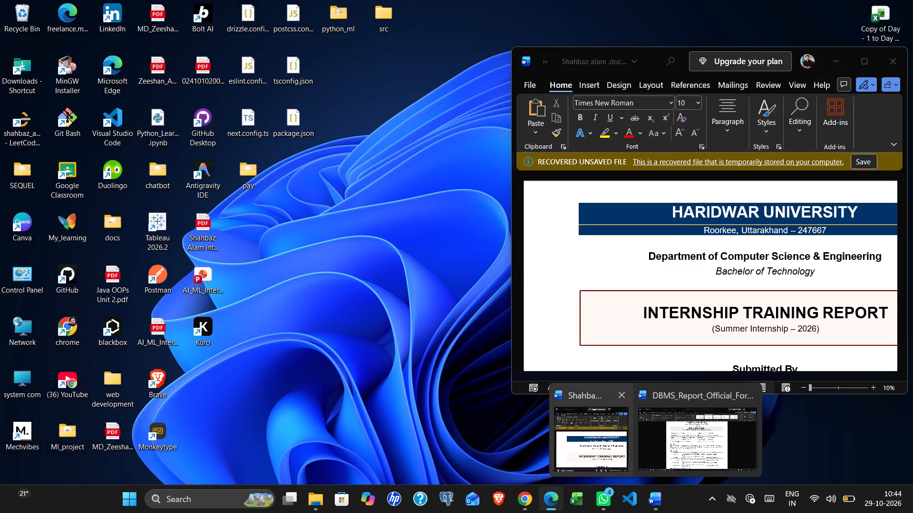
Close the recovered unsaved internship training report window in Word, leaving the DBMS report document open.
{"action": "left_click", "coordinate": [619, 399]}
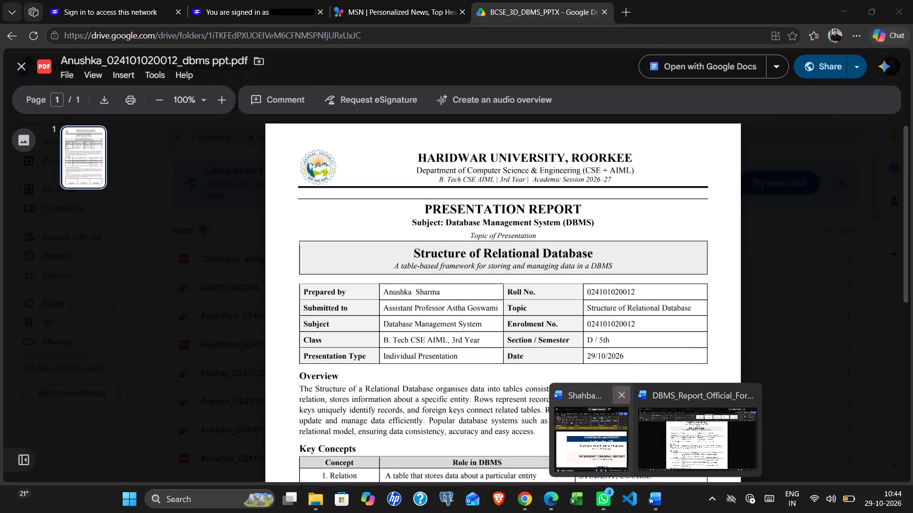
Close the recovered internship training report document without saving its changes.
{"action": "left_click", "coordinate": [619, 393]}
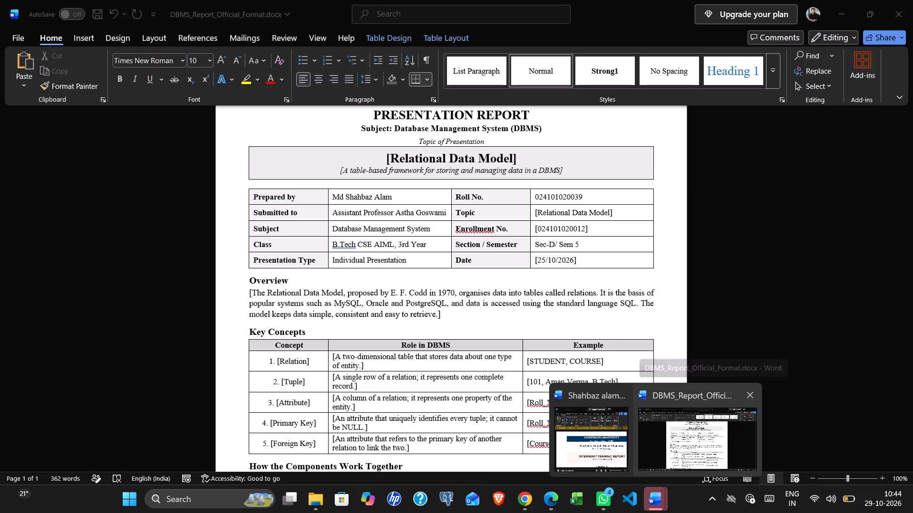
{"action": "left_click", "coordinate": [566, 436]}
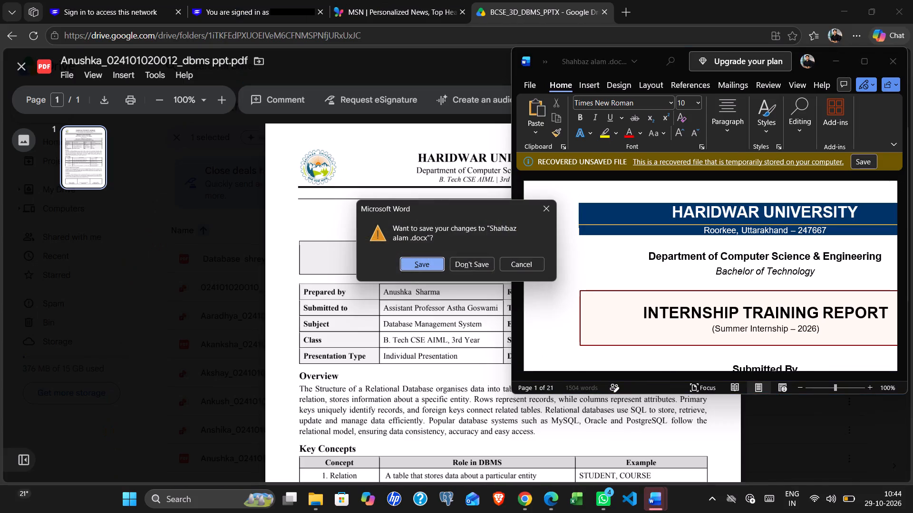
{"action": "left_click", "coordinate": [475, 265]}
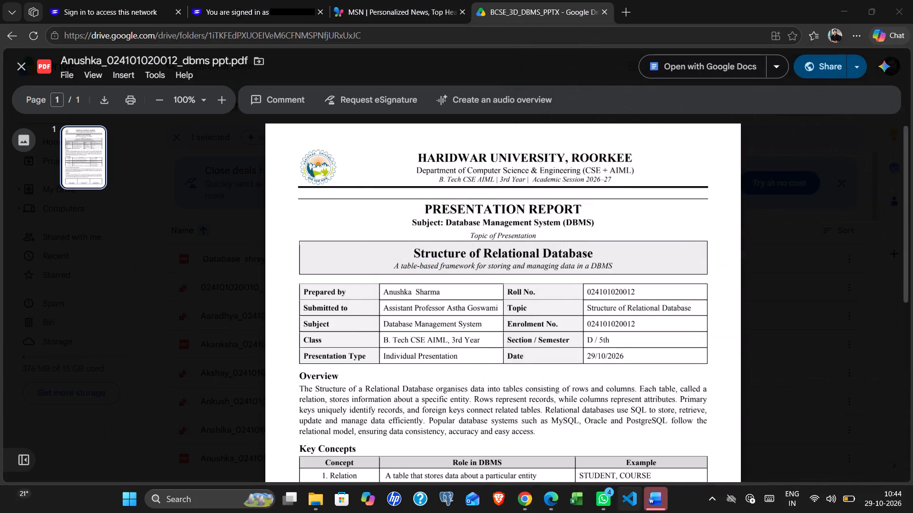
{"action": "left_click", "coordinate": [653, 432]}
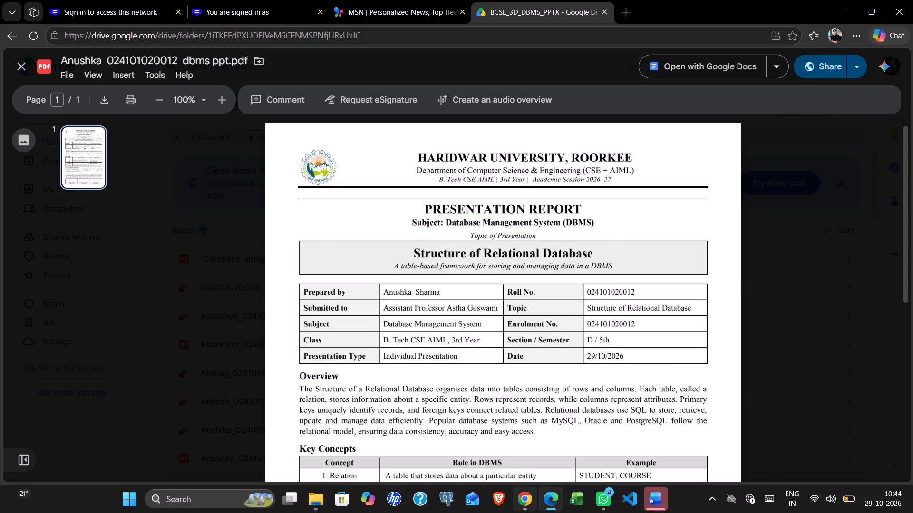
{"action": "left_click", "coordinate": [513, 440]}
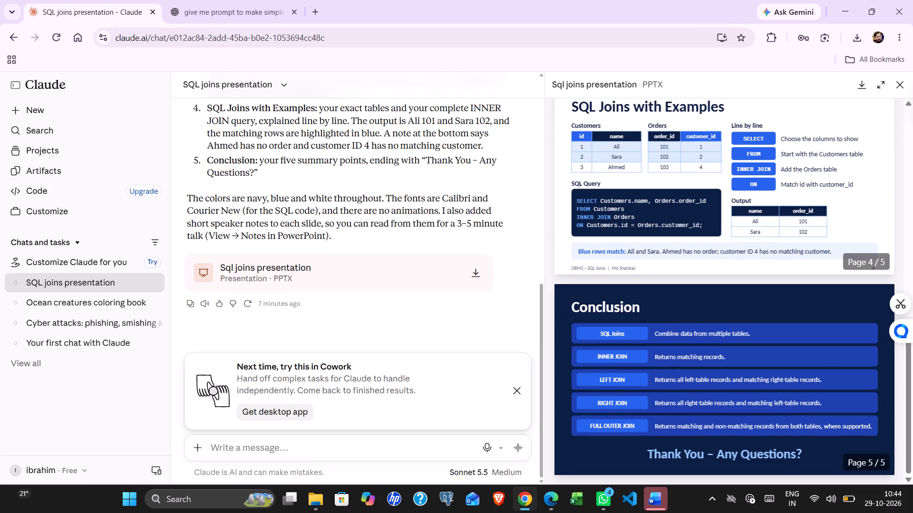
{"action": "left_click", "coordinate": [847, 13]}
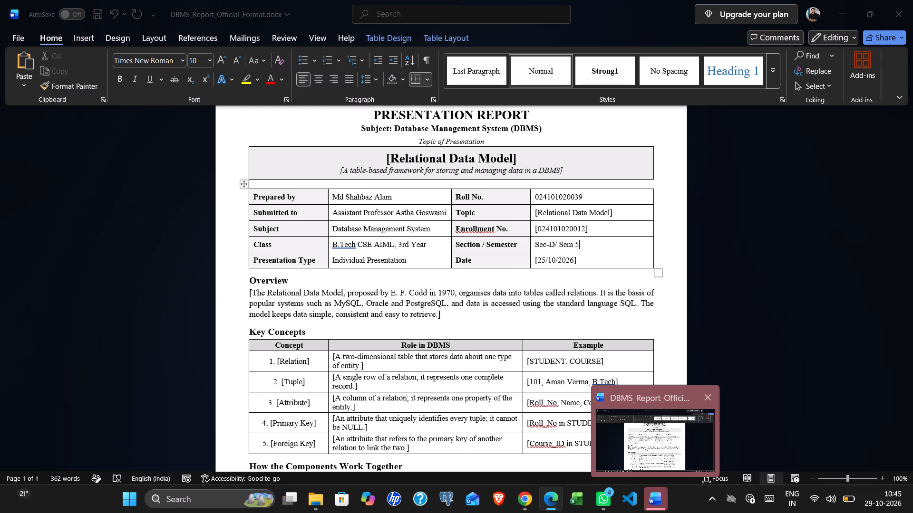
Switch to the DBMS report in Word and replace the Section / Semester entry in the details table with "D / 5th".
{"action": "left_click", "coordinate": [653, 445]}
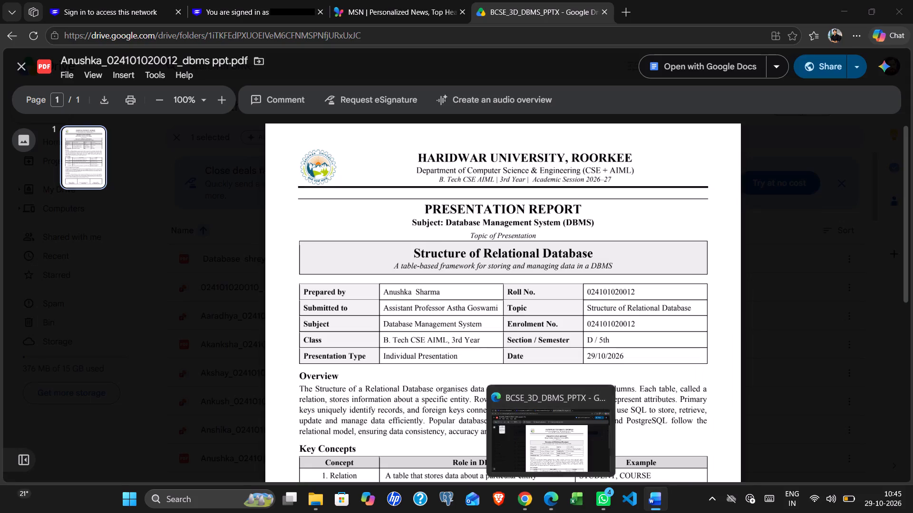
{"action": "left_click", "coordinate": [590, 247]}
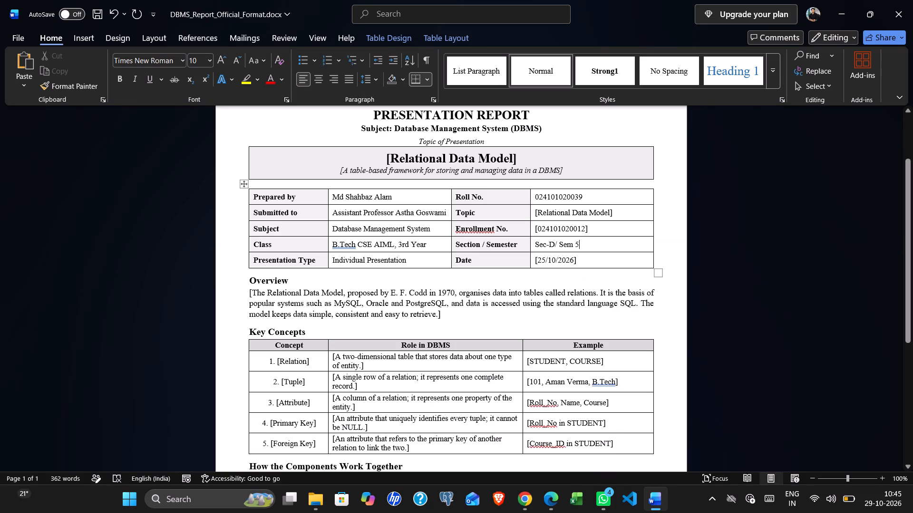
{"action": "key", "text": "BackSpace"}
{"action": "key", "text": "BackSpace"}
{"action": "key", "text": "BackSpace"}
{"action": "key", "text": "BackSpace"}
{"action": "key", "text": "BackSpace"}
{"action": "key", "text": "BackSpace"}
{"action": "key", "text": "BackSpace"}
{"action": "key", "text": "BackSpace"}
{"action": "key", "text": "BackSpace"}
{"action": "key", "text": "BackSpace"}
{"action": "key", "text": "BackSpace"}
{"action": "key", "text": "BackSpace"}
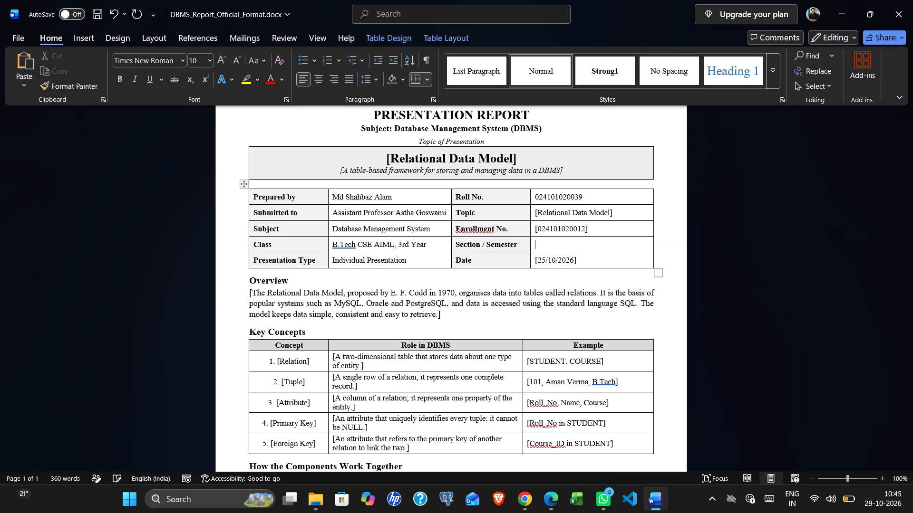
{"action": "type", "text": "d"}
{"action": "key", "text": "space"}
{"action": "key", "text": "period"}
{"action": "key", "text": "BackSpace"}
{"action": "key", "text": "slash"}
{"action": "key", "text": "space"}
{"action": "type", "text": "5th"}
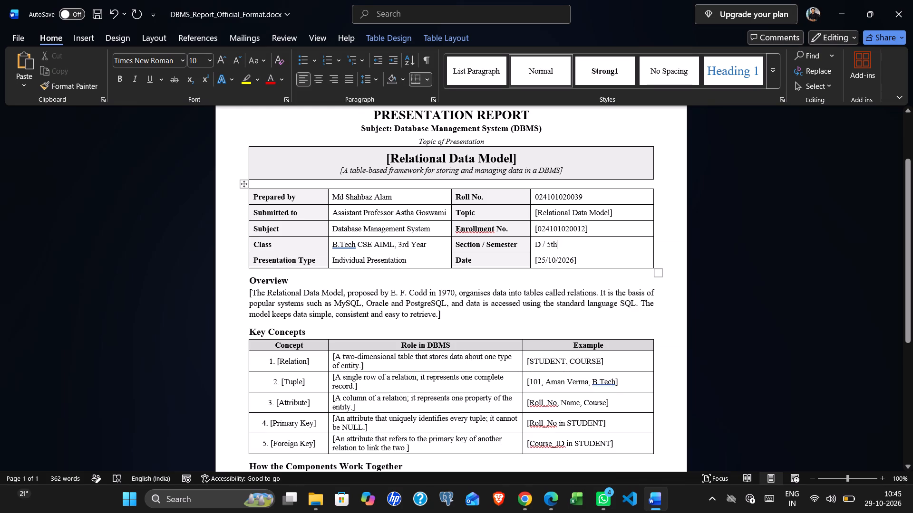
Replace the bracketed date in the Date cell of the details table with 29/10/2026, without brackets.
{"action": "left_click", "coordinate": [581, 259]}
{"action": "key", "text": "BackSpace"}
{"action": "key", "text": "BackSpace"}
{"action": "key", "text": "BackSpace"}
{"action": "key", "text": "BackSpace"}
{"action": "key", "text": "BackSpace"}
{"action": "key", "text": "BackSpace"}
{"action": "key", "text": "BackSpace"}
{"action": "key", "text": "BackSpace"}
{"action": "key", "text": "BackSpace"}
{"action": "key", "text": "BackSpace"}
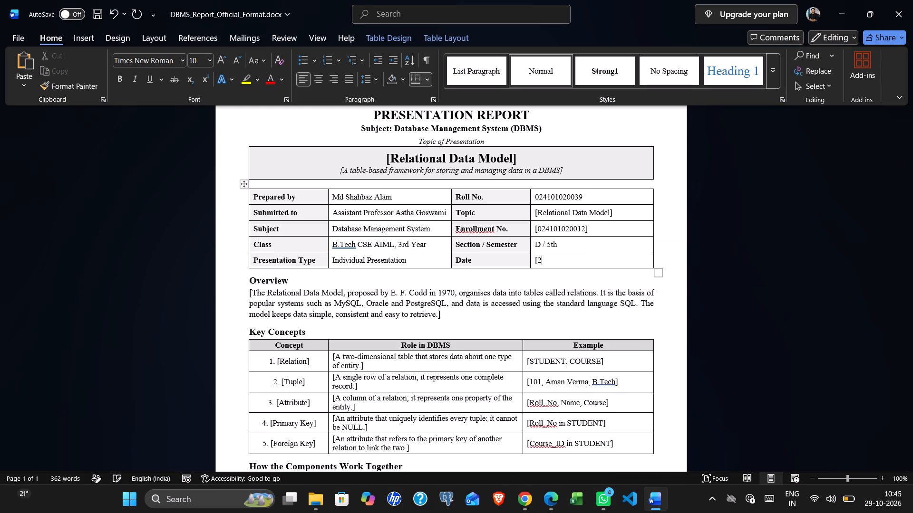
{"action": "key", "text": "BackSpace"}
{"action": "key", "text": "BackSpace"}
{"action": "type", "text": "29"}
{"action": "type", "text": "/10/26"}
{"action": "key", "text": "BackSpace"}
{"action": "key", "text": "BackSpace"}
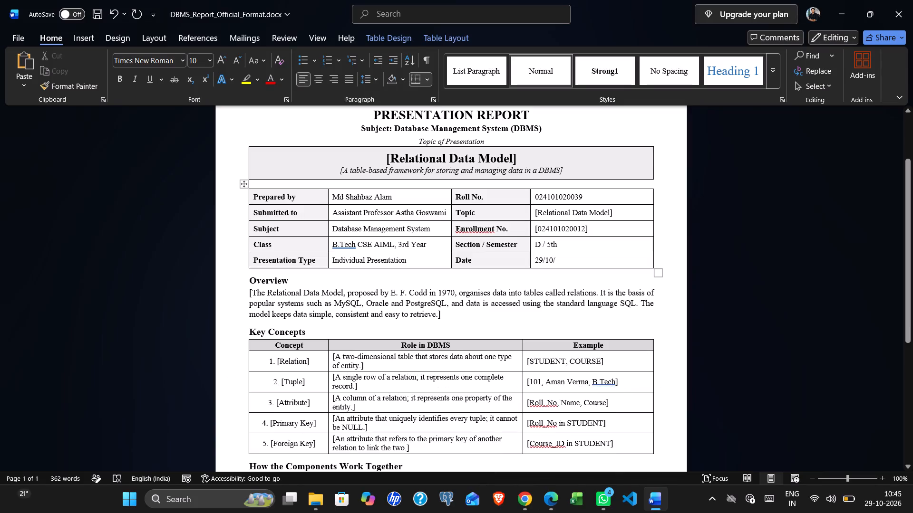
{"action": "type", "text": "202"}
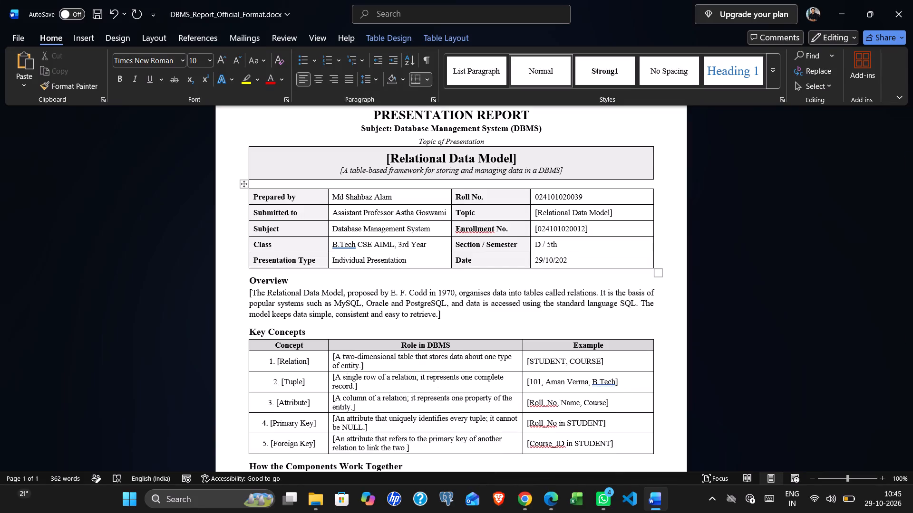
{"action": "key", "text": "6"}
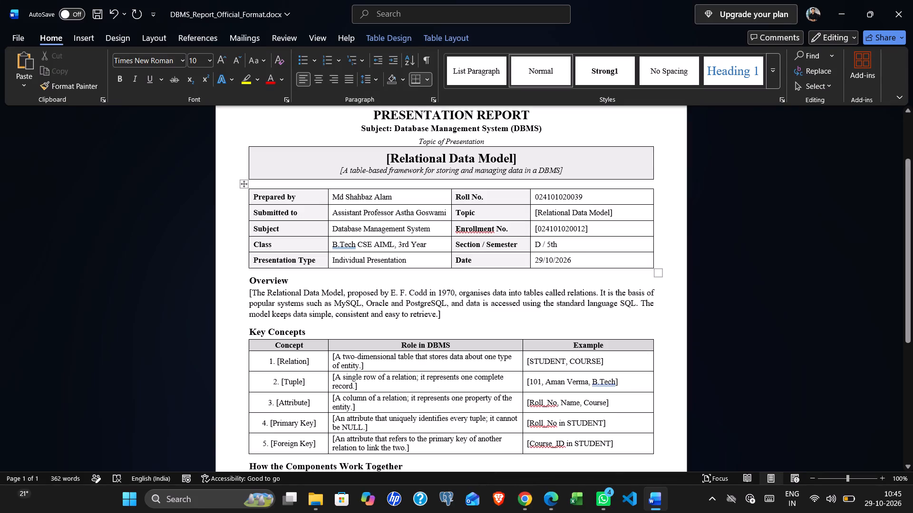
Ignore all spelling flags for "Enrollment", starting from the Enrollment No. label in the details table.
{"action": "right_click", "coordinate": [478, 231]}
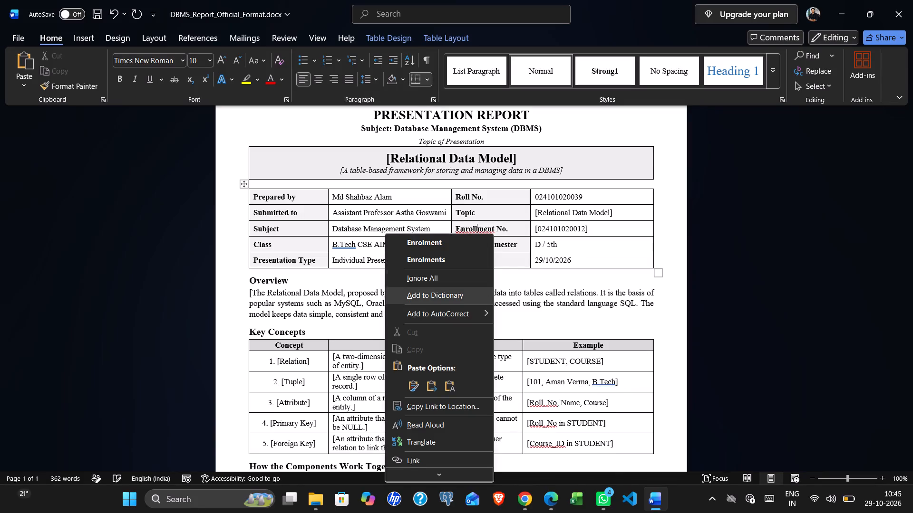
{"action": "left_click", "coordinate": [427, 279]}
Replace the bracketed entry in the Enrollment No. cell with the same number as the Roll No. cell, without brackets.
{"action": "left_click", "coordinate": [593, 228]}
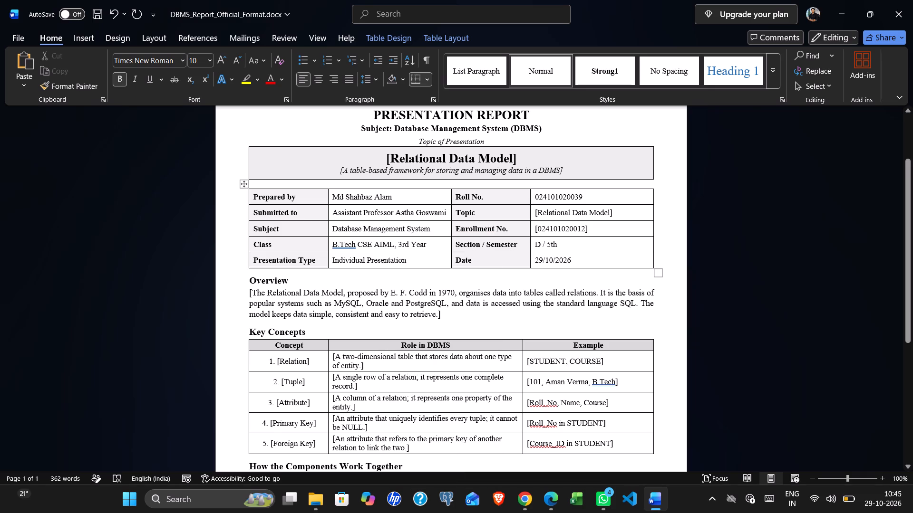
{"action": "key", "text": "BackSpace"}
{"action": "key", "text": "BackSpace"}
{"action": "key", "text": "BackSpace"}
{"action": "key", "text": "BackSpace"}
{"action": "key", "text": "BackSpace"}
{"action": "key", "text": "BackSpace"}
{"action": "key", "text": "BackSpace"}
{"action": "key", "text": "BackSpace"}
{"action": "key", "text": "BackSpace"}
{"action": "key", "text": "BackSpace"}
{"action": "key", "text": "BackSpace"}
{"action": "key", "text": "BackSpace"}
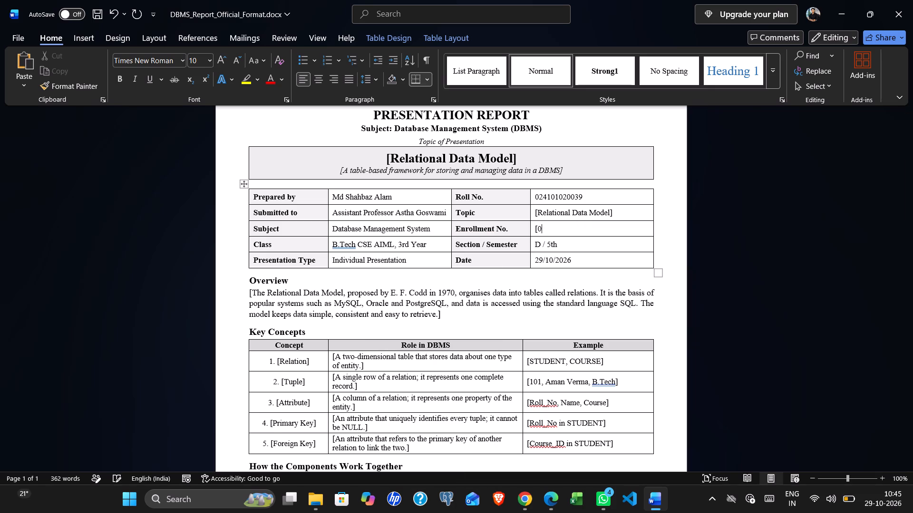
{"action": "key", "text": "BackSpace"}
{"action": "key", "text": "BackSpace"}
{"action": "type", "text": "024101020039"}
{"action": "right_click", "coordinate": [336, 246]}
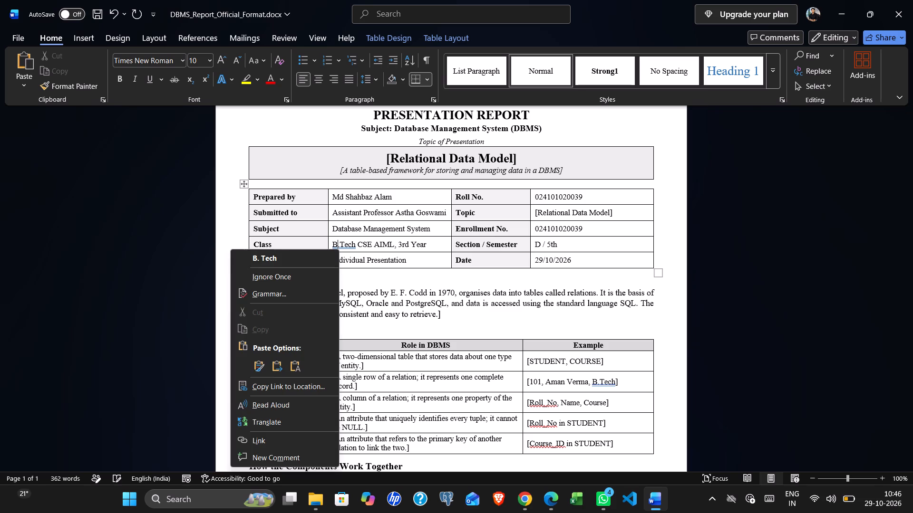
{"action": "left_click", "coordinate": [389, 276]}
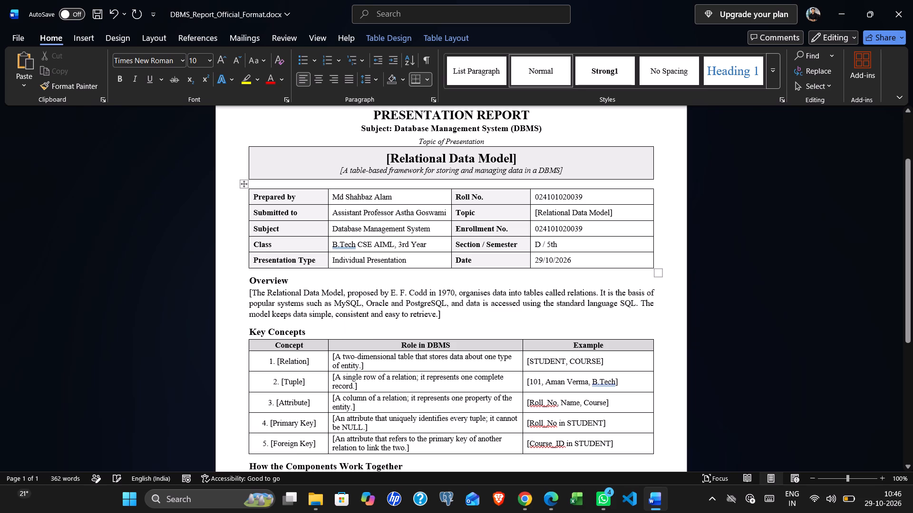
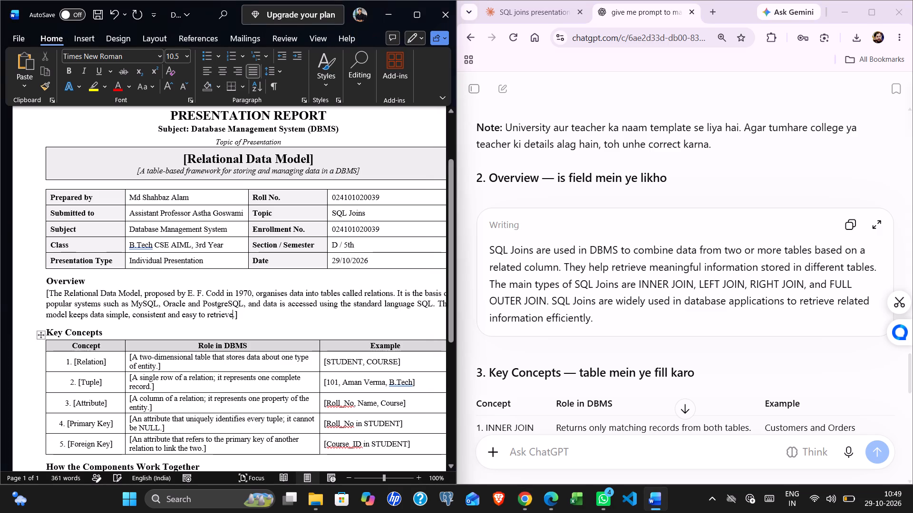
{"action": "key", "text": "ctrl+a"}
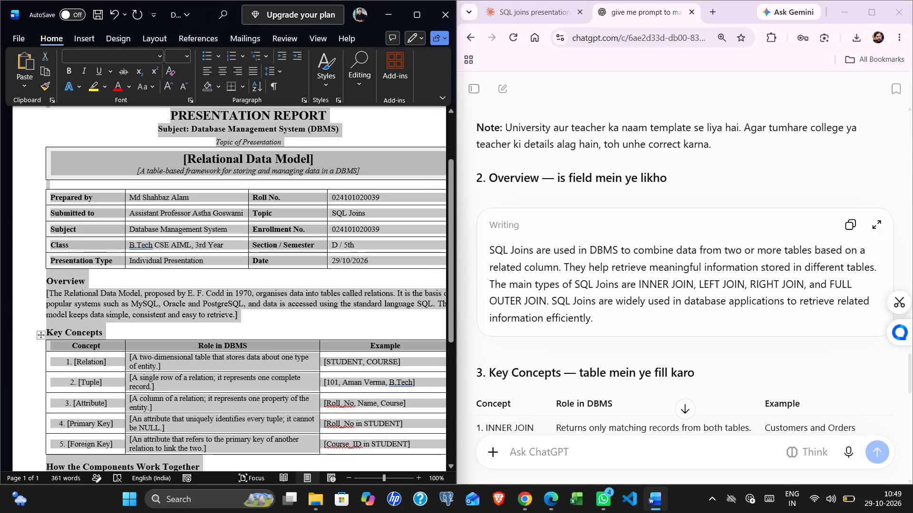
{"action": "left_click", "coordinate": [273, 329]}
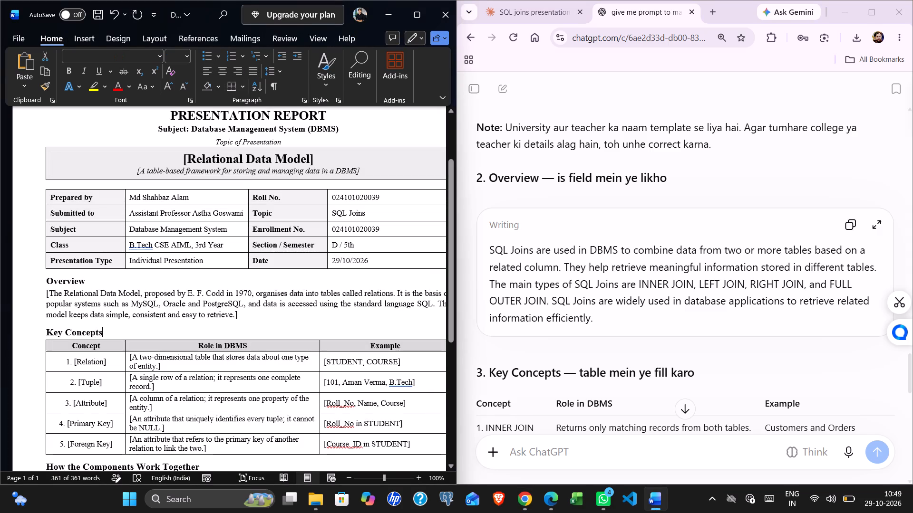
{"action": "left_click_drag", "start_coordinate": [49, 291], "coordinate": [50, 292]}
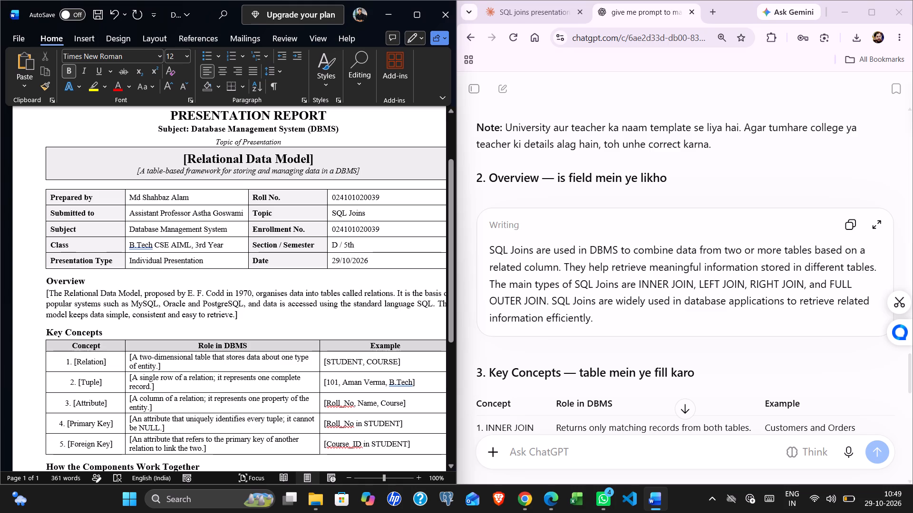
{"action": "left_click_drag", "start_coordinate": [50, 292], "coordinate": [235, 321]}
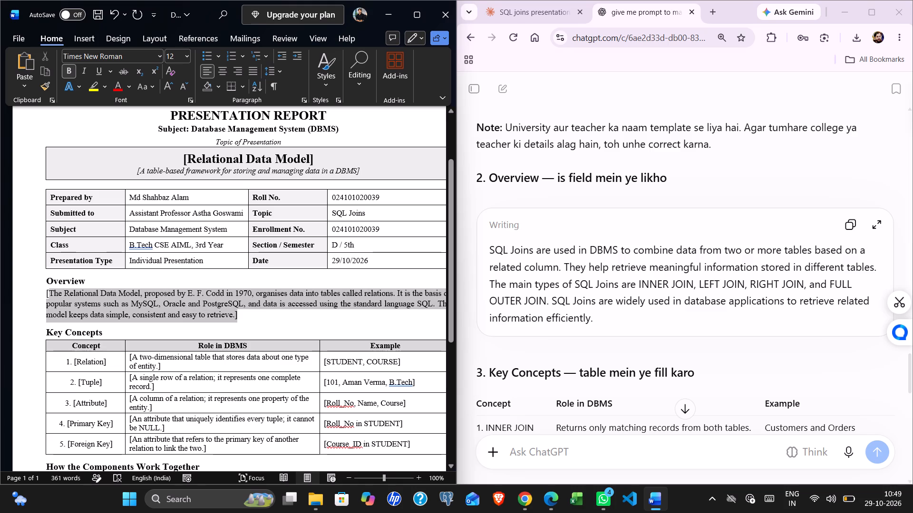
{"action": "left_click_drag", "start_coordinate": [235, 321], "coordinate": [233, 319]}
{"action": "left_click_drag", "start_coordinate": [233, 319], "coordinate": [208, 318]}
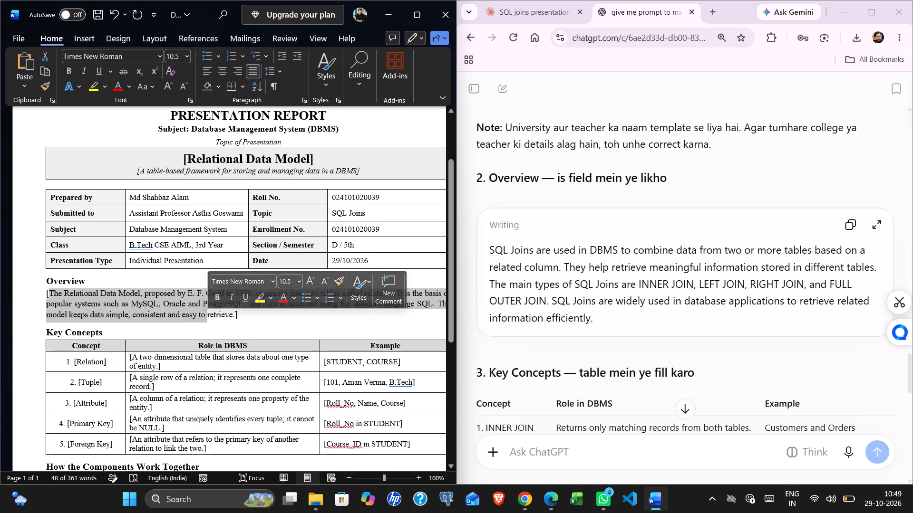
{"action": "key", "text": "BackSpace"}
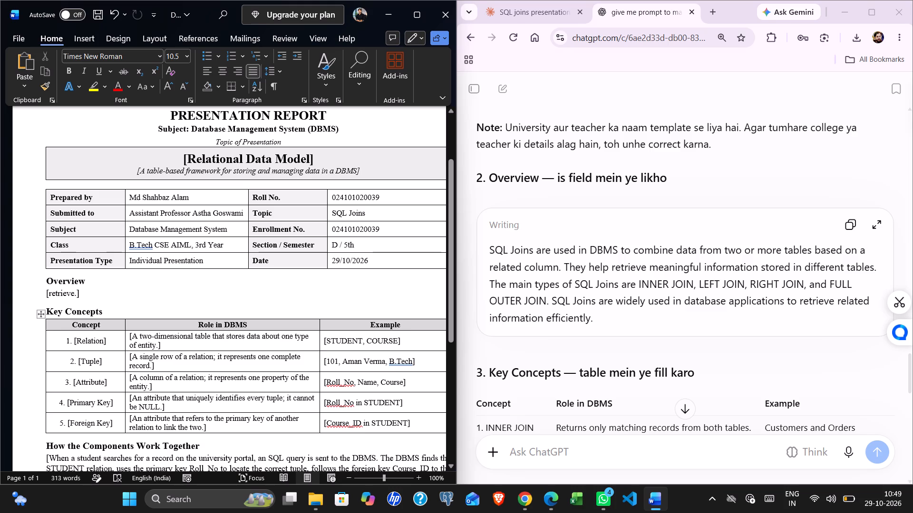
{"action": "key", "text": "ctrl+v"}
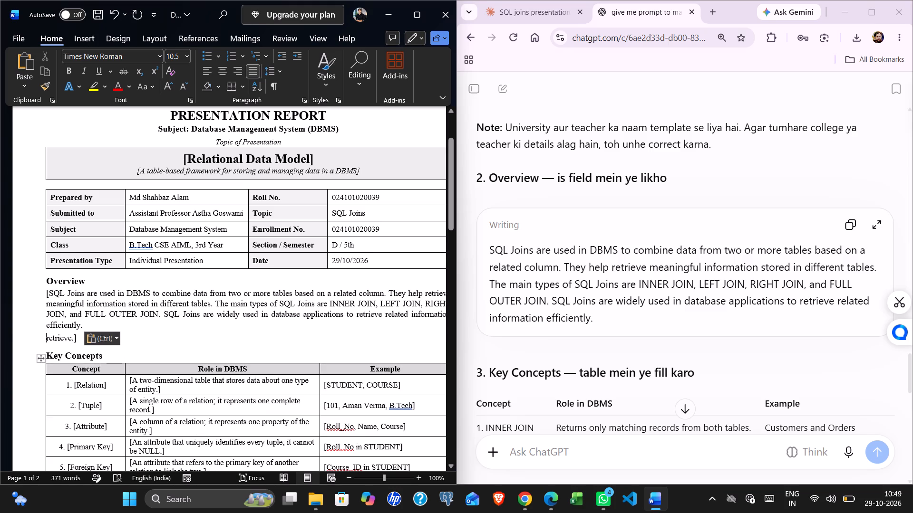
Clean up the Overview paragraph by deleting the leftover "retrieve" line and both enclosing square brackets, ending the text with a period.
{"action": "left_click", "coordinate": [74, 339]}
{"action": "key", "text": "BackSpace"}
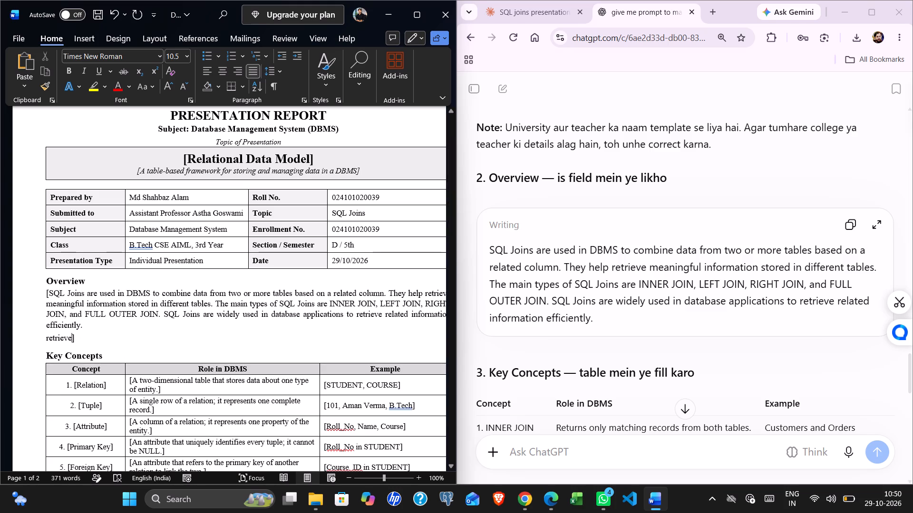
{"action": "key", "text": "BackSpace"}
{"action": "key", "text": "BackSpace"}
{"action": "key", "text": "BackSpace"}
{"action": "key", "text": "BackSpace"}
{"action": "key", "text": "BackSpace"}
{"action": "key", "text": "BackSpace"}
{"action": "key", "text": "BackSpace"}
{"action": "key", "text": "BackSpace"}
{"action": "key", "text": "BackSpace"}
{"action": "key", "text": "BackSpace"}
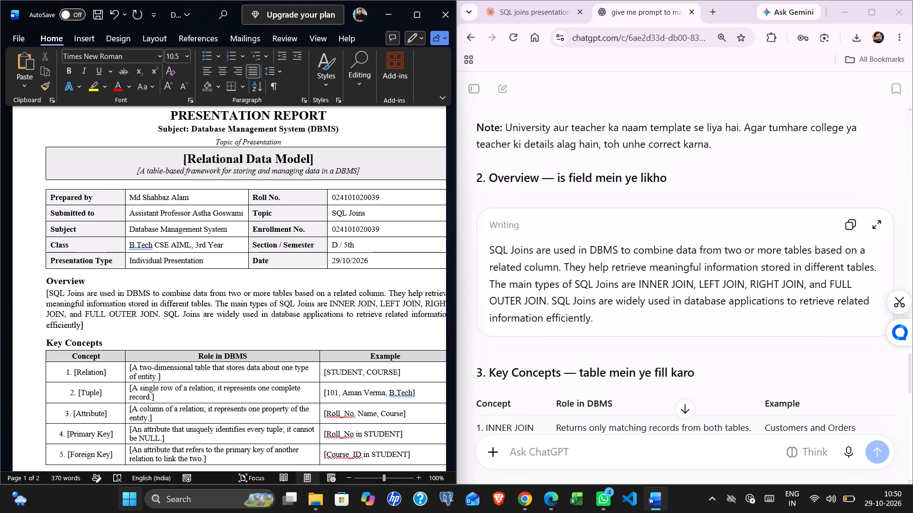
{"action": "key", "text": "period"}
{"action": "key", "text": "Right"}
{"action": "key", "text": "BackSpace"}
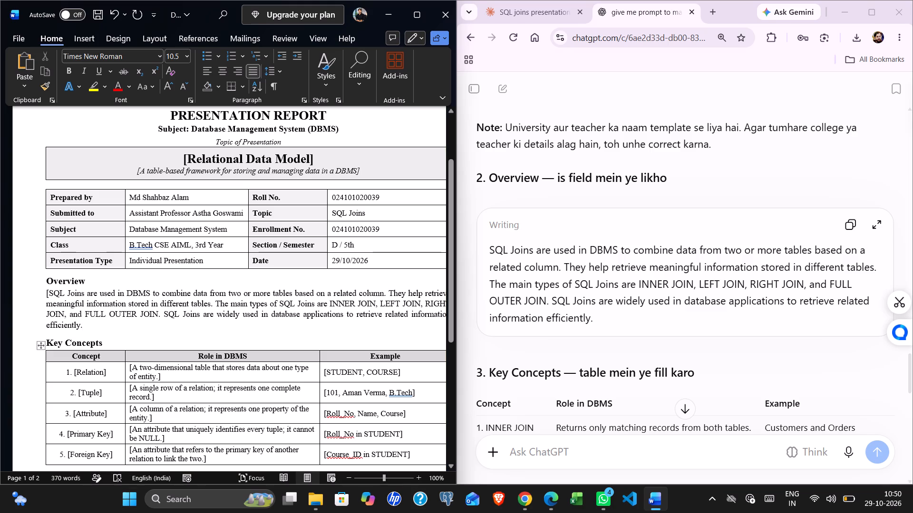
{"action": "left_click", "coordinate": [49, 289]}
{"action": "key", "text": "BackSpace"}
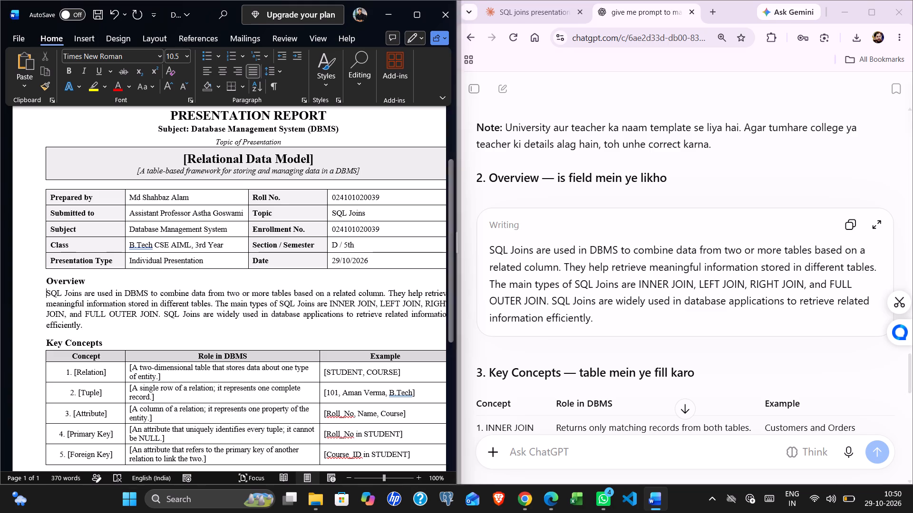
Review ChatGPT's Key Concepts, How the Components Work Together and Conclusion sections beside the report, adjusting the split between the two windows.
{"action": "left_click_drag", "start_coordinate": [458, 136], "coordinate": [580, 141]}
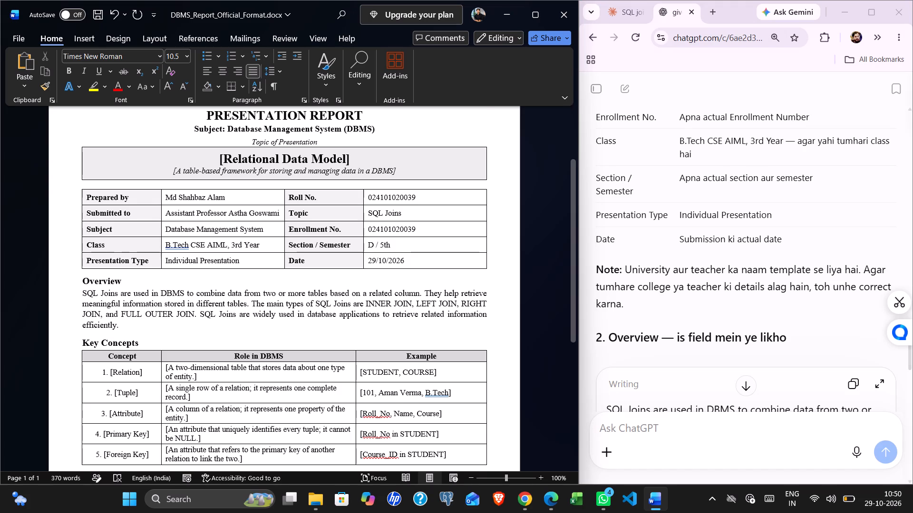
{"action": "scroll", "coordinate": [305, 285], "scroll_direction": "down", "scroll_amount": 2}
{"action": "scroll", "coordinate": [796, 293], "scroll_direction": "down", "scroll_amount": 4}
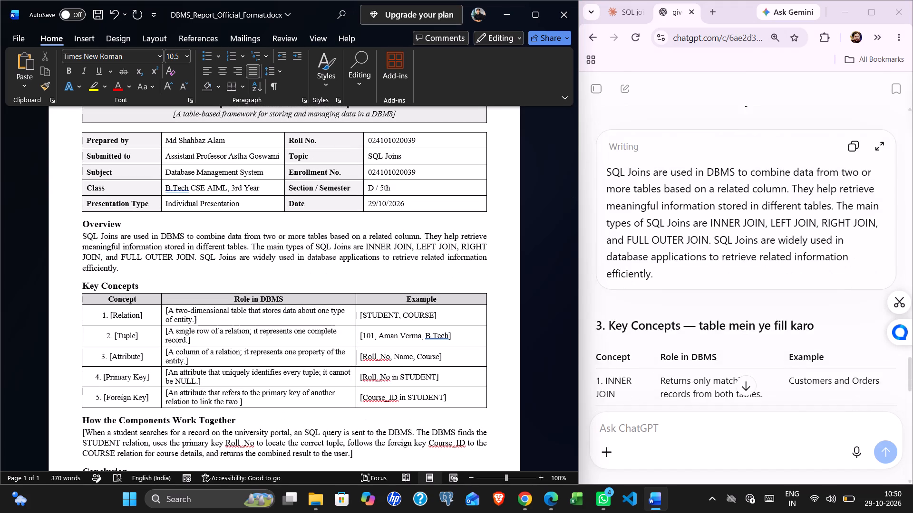
{"action": "scroll", "coordinate": [776, 313], "scroll_direction": "down", "scroll_amount": 3}
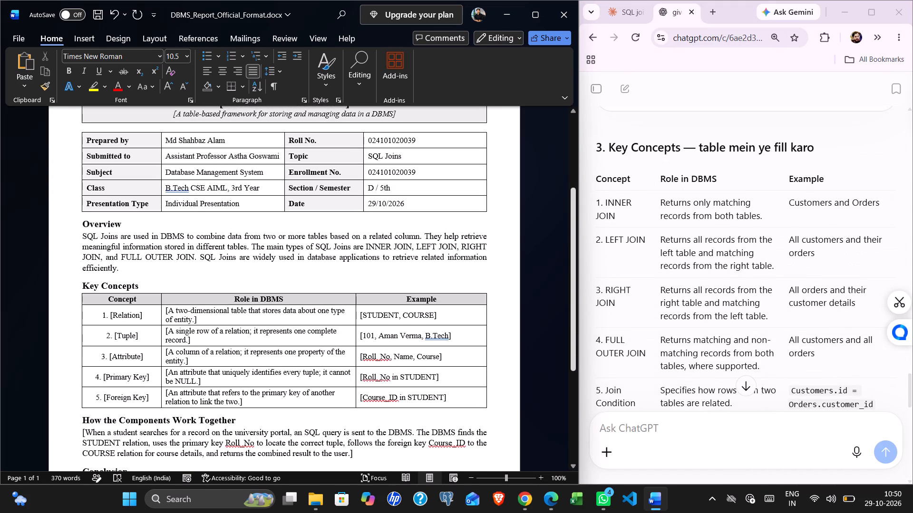
{"action": "left_click_drag", "start_coordinate": [582, 241], "coordinate": [451, 241]}
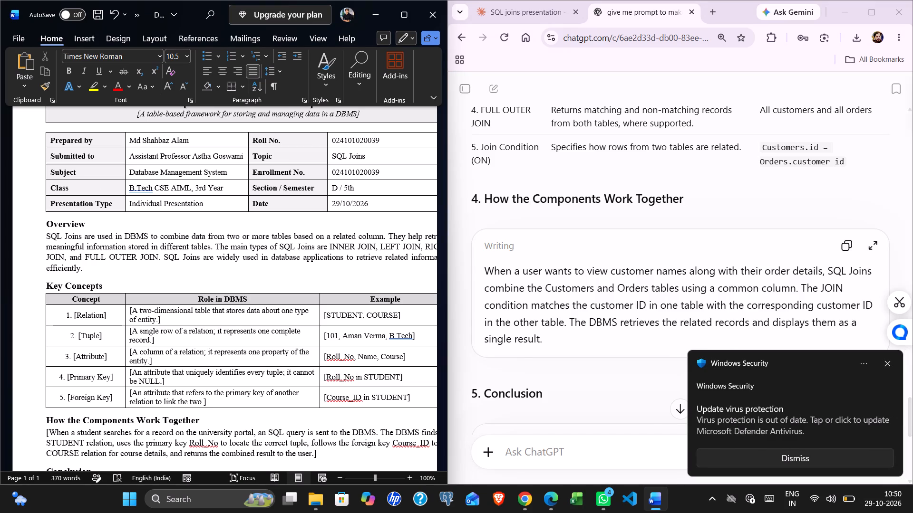
{"action": "left_click", "coordinate": [885, 360]}
{"action": "scroll", "coordinate": [722, 349], "scroll_direction": "down", "scroll_amount": 4}
{"action": "scroll", "coordinate": [699, 380], "scroll_direction": "up", "scroll_amount": 3}
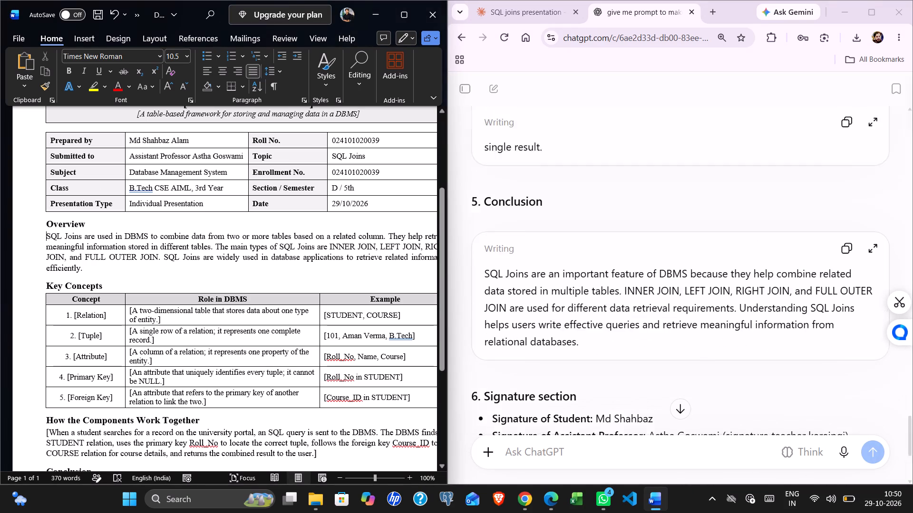
{"action": "scroll", "coordinate": [699, 366], "scroll_direction": "up", "scroll_amount": 5}
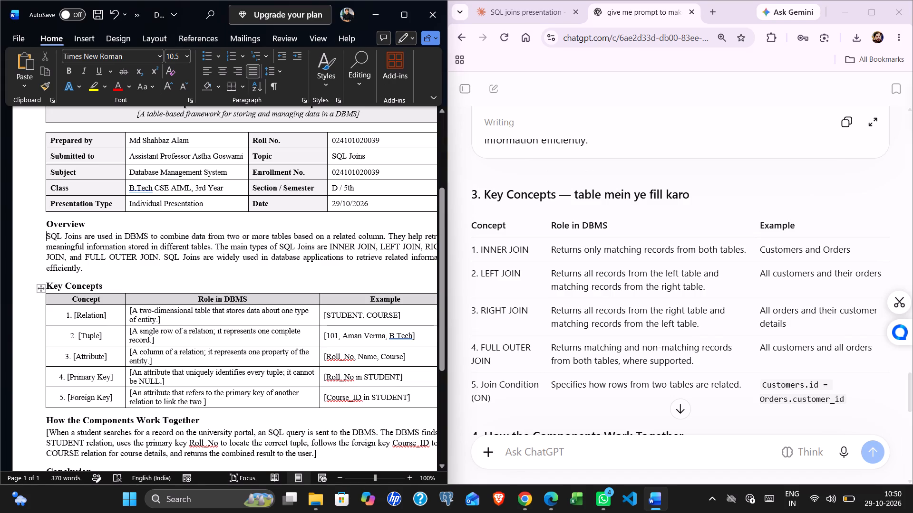
Replace the [Relation] placeholder in the Key Concepts table's first row with "INNER JOIN" copied from ChatGPT, keeping the number 1.
{"action": "left_click", "coordinate": [109, 314]}
{"action": "key", "text": "BackSpace"}
{"action": "key", "text": "BackSpace"}
{"action": "key", "text": "BackSpace"}
{"action": "key", "text": "BackSpace"}
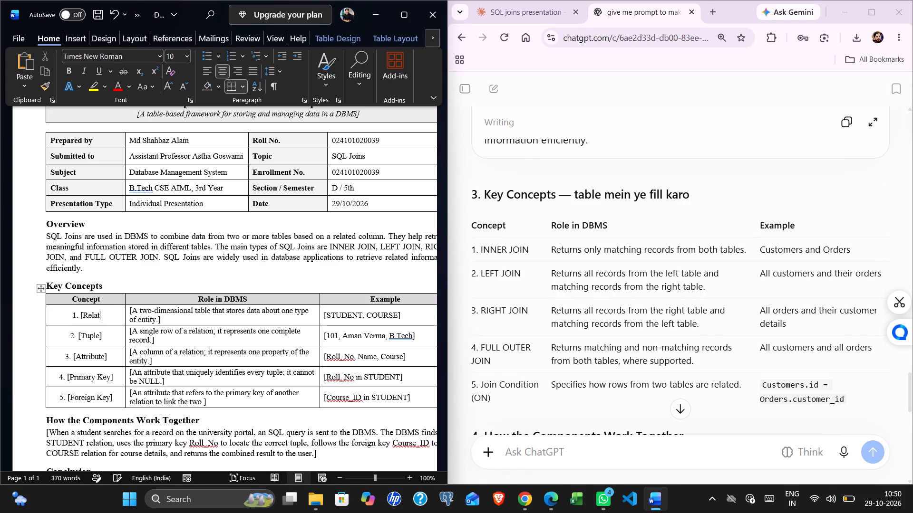
{"action": "key", "text": "BackSpace"}
{"action": "key", "text": "BackSpace"}
{"action": "key", "text": "BackSpace"}
{"action": "key", "text": "BackSpace"}
{"action": "key", "text": "BackSpace"}
{"action": "key", "text": "BackSpace"}
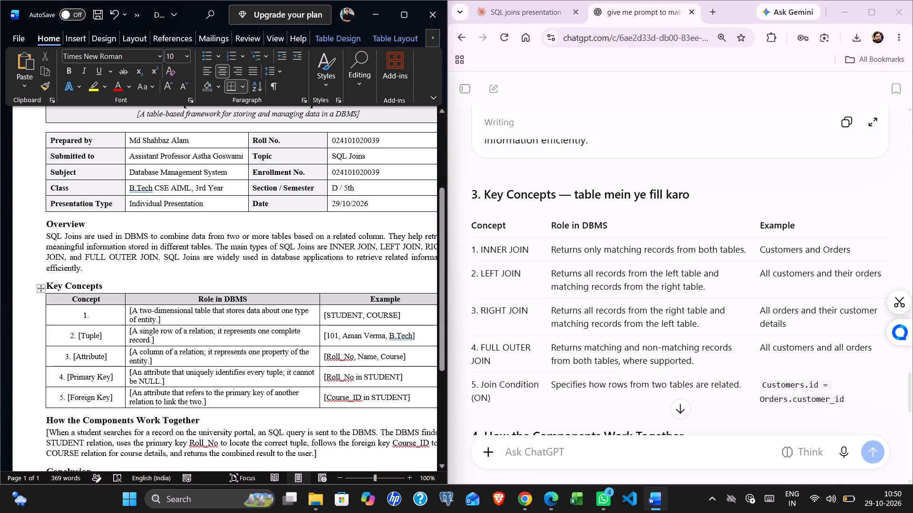
{"action": "left_click_drag", "start_coordinate": [481, 249], "coordinate": [524, 249]}
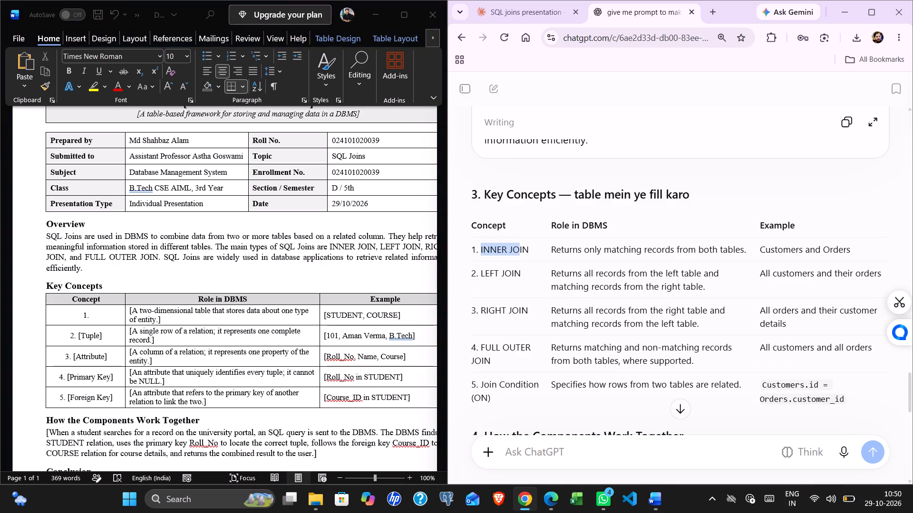
{"action": "left_click_drag", "start_coordinate": [524, 249], "coordinate": [528, 249]}
{"action": "left_click", "coordinate": [642, 273]}
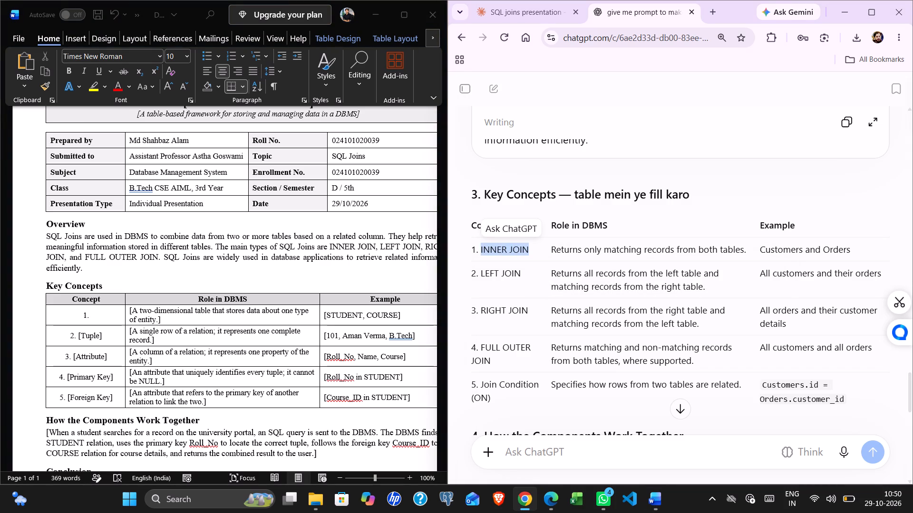
{"action": "left_click", "coordinate": [92, 312]}
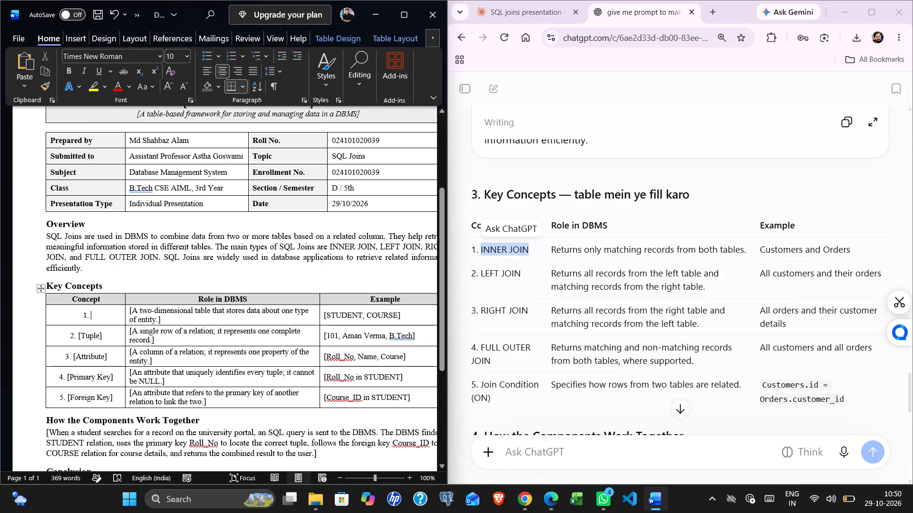
{"action": "key", "text": "ctrl+v"}
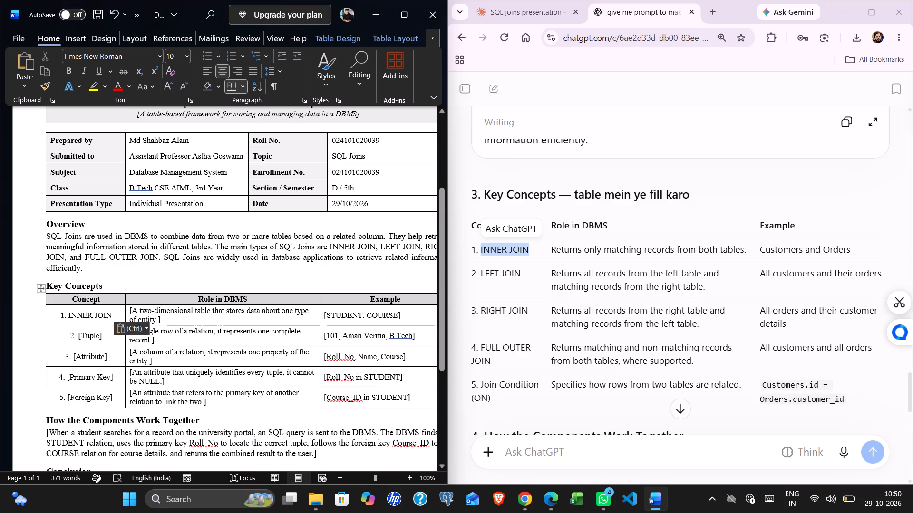
Copy "LEFT JOIN" from the second row of ChatGPT's Key Concepts table.
{"action": "left_click", "coordinate": [522, 273]}
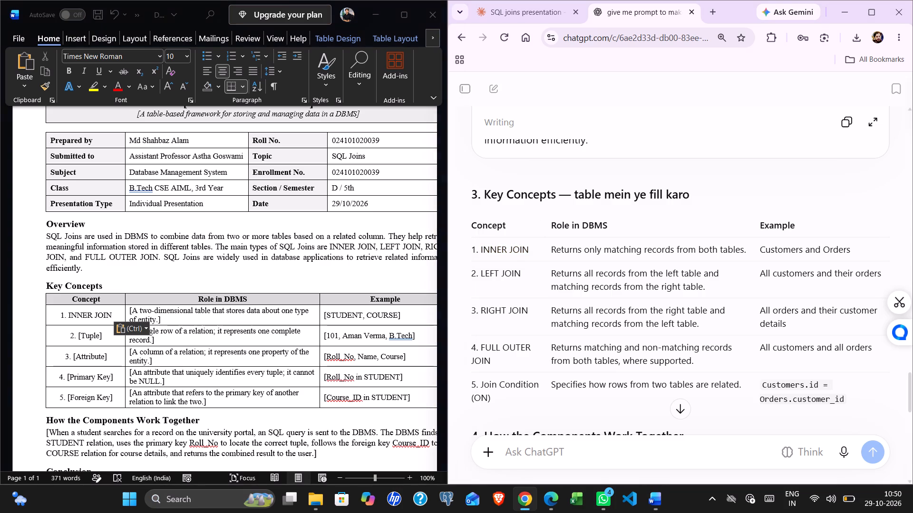
{"action": "left_click_drag", "start_coordinate": [522, 273], "coordinate": [483, 273]}
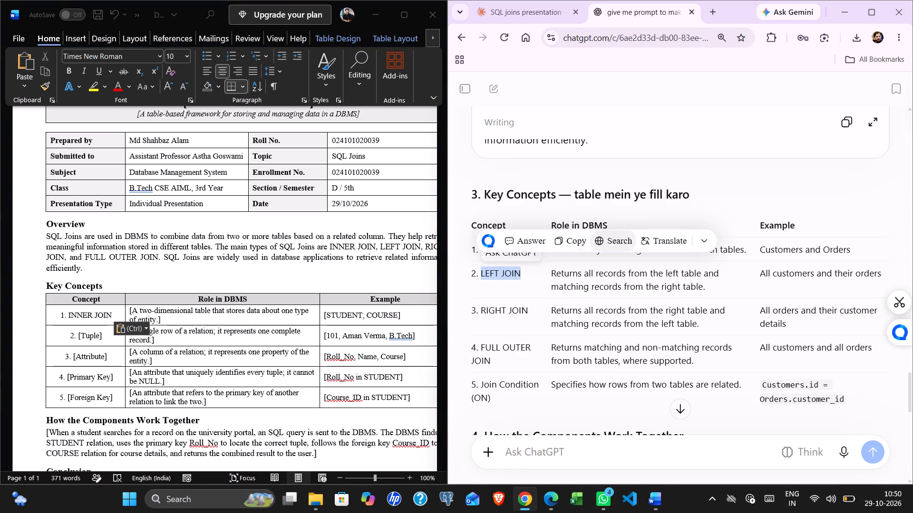
{"action": "left_click", "coordinate": [574, 243]}
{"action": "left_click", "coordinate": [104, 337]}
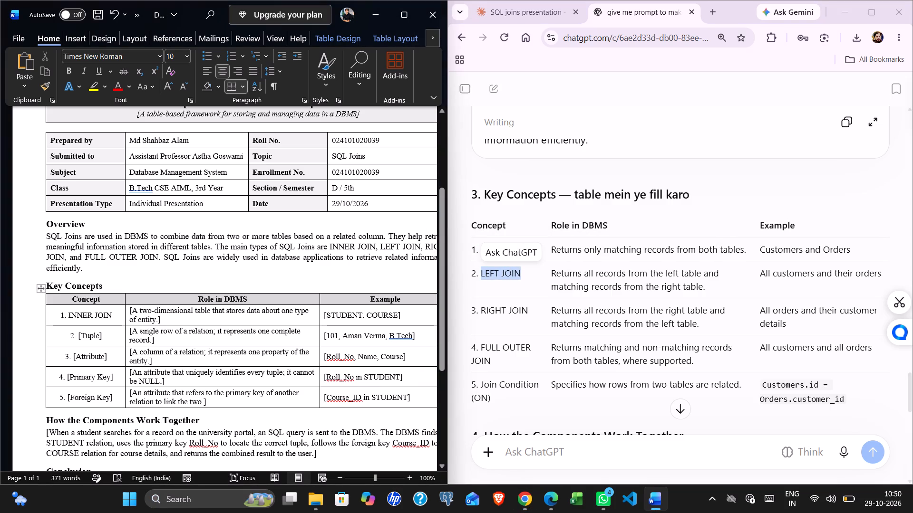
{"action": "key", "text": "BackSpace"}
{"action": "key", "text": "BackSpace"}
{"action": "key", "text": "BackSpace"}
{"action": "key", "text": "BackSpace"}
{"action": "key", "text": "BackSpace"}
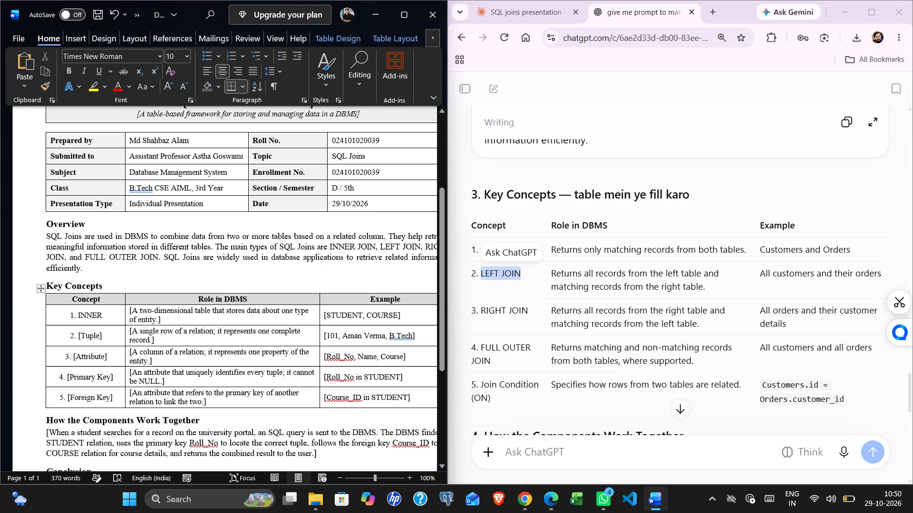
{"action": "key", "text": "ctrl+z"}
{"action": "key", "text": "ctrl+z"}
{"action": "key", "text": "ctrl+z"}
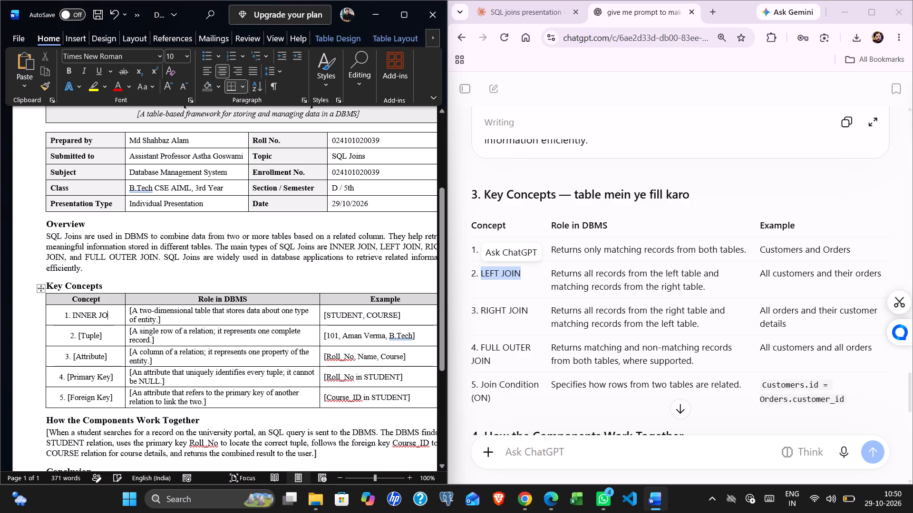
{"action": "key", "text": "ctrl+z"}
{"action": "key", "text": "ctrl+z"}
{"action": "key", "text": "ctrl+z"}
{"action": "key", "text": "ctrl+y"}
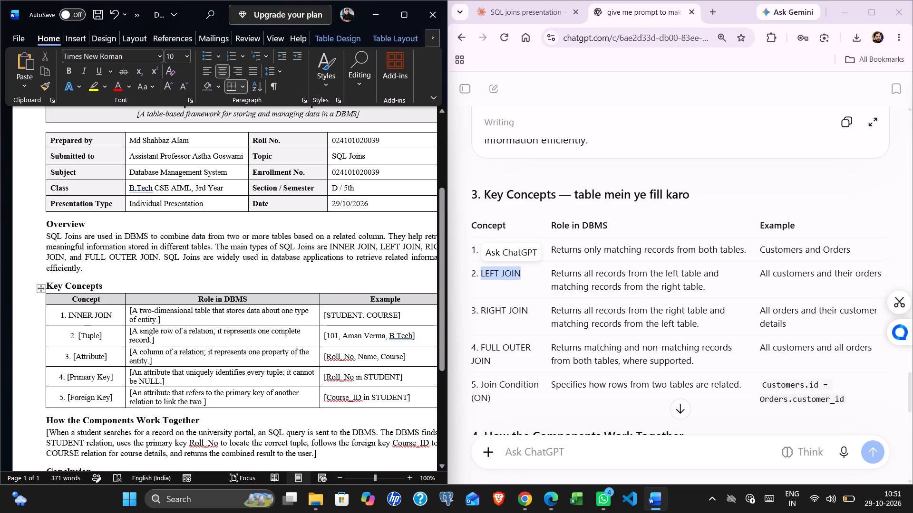
Replace the [Tuple] placeholder in the report's second Concept cell with the copied "LEFT JOIN", keeping the number 2.
{"action": "left_click", "coordinate": [104, 340]}
{"action": "key", "text": "BackSpace"}
{"action": "key", "text": "BackSpace"}
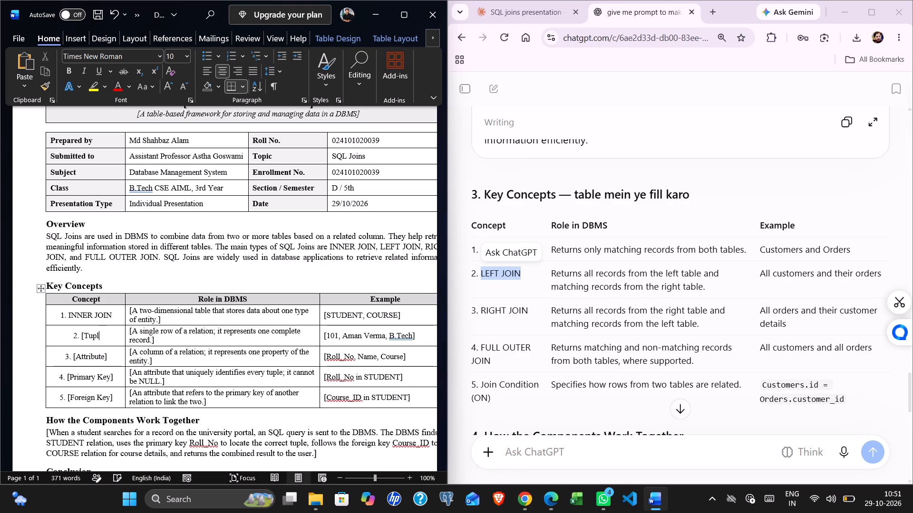
{"action": "key", "text": "BackSpace"}
{"action": "key", "text": "BackSpace"}
{"action": "key", "text": "BackSpace"}
{"action": "key", "text": "BackSpace"}
{"action": "key", "text": "BackSpace"}
{"action": "key", "text": "ctrl+v"}
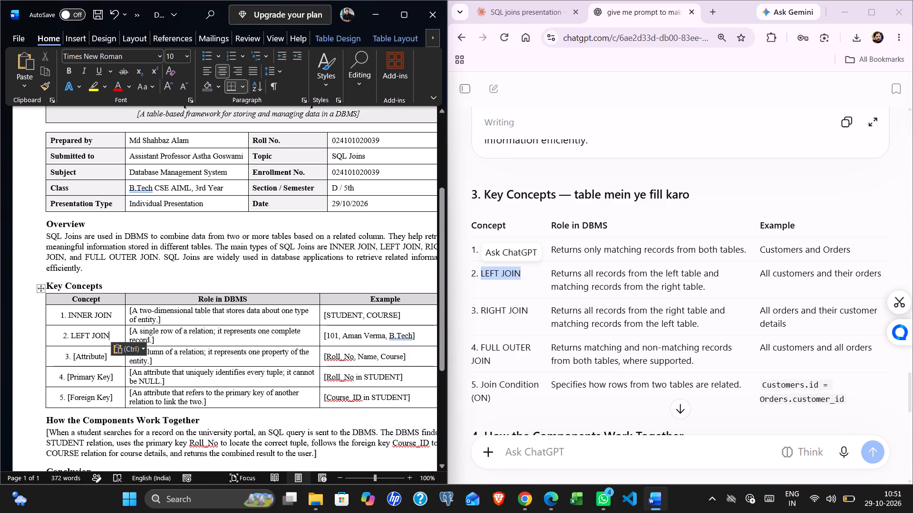
Left-align the "2. LEFT JOIN" entry and indent it with five spaces to line up with the row 1 number.
{"action": "left_click", "coordinate": [62, 337]}
{"action": "key", "text": "BackSpace"}
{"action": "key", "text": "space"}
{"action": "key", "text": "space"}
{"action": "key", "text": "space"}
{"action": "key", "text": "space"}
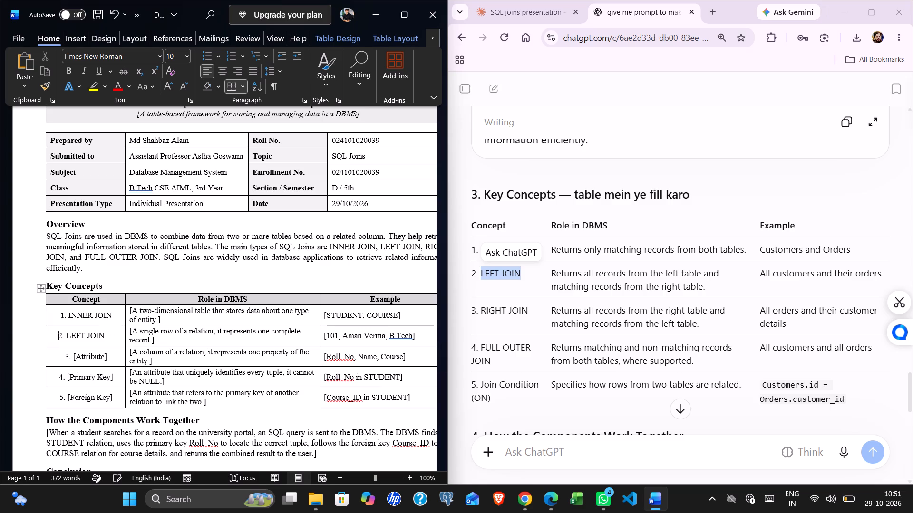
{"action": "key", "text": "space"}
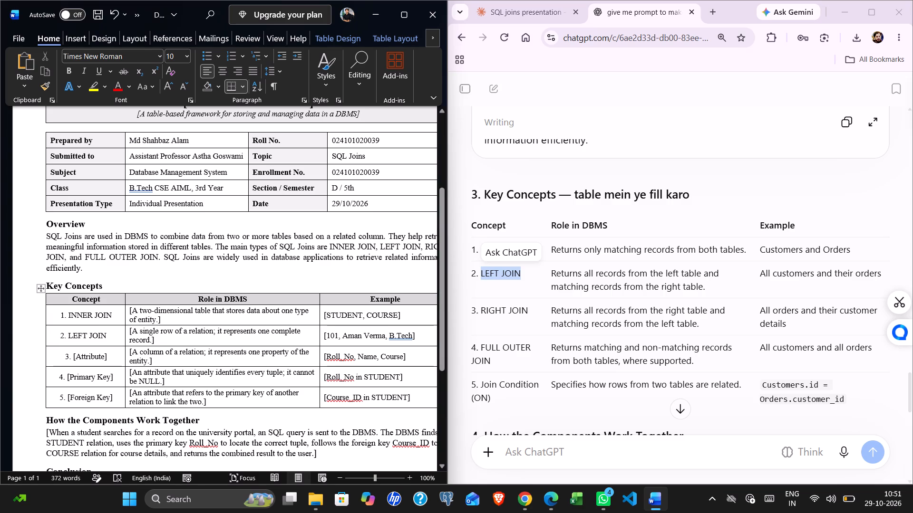
{"action": "left_click", "coordinate": [64, 355]}
{"action": "key", "text": "BackSpace"}
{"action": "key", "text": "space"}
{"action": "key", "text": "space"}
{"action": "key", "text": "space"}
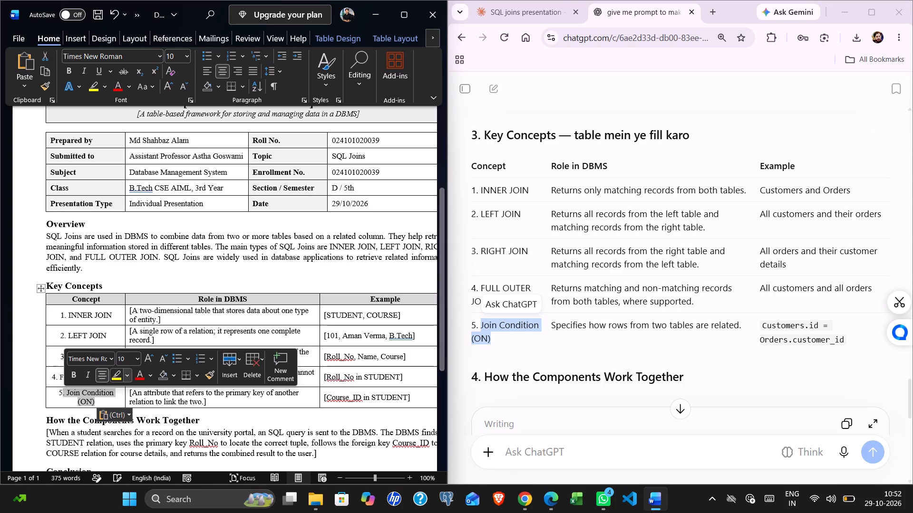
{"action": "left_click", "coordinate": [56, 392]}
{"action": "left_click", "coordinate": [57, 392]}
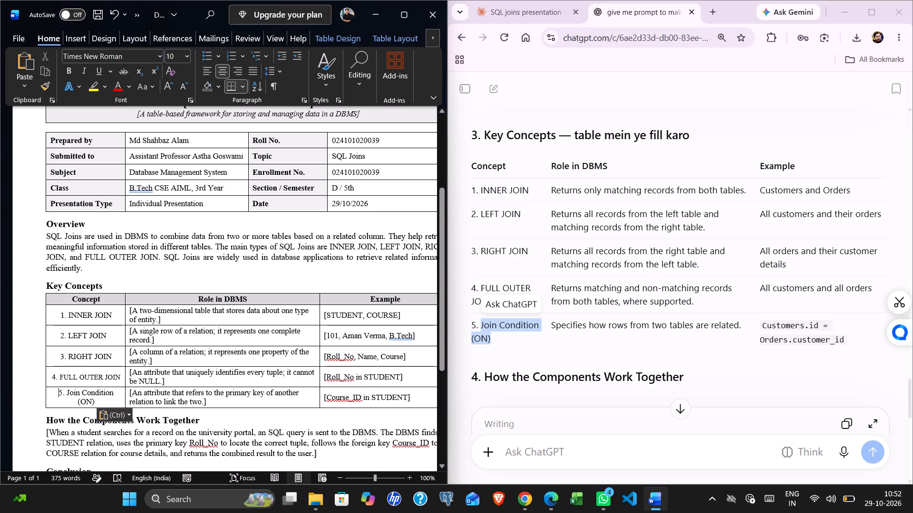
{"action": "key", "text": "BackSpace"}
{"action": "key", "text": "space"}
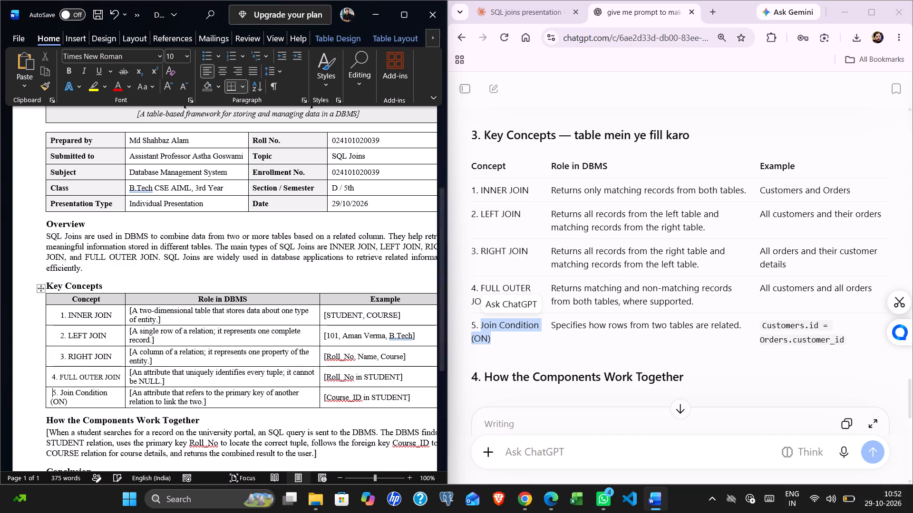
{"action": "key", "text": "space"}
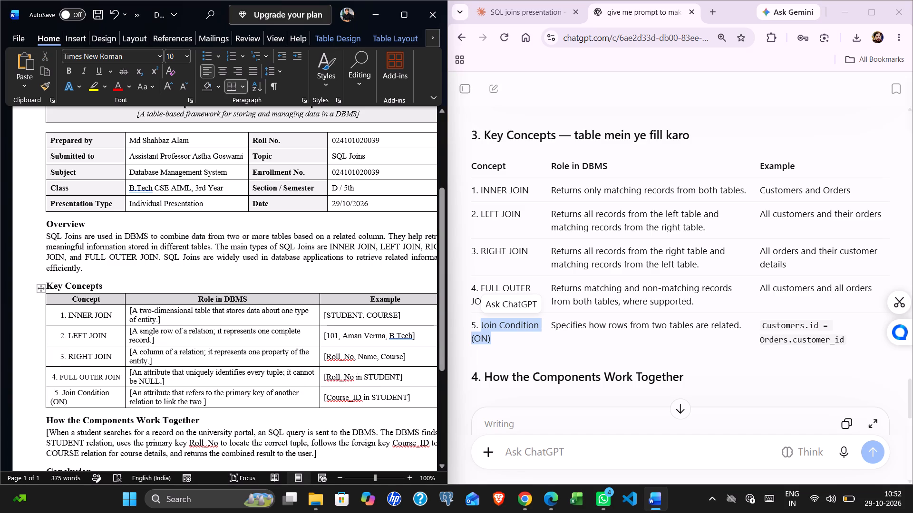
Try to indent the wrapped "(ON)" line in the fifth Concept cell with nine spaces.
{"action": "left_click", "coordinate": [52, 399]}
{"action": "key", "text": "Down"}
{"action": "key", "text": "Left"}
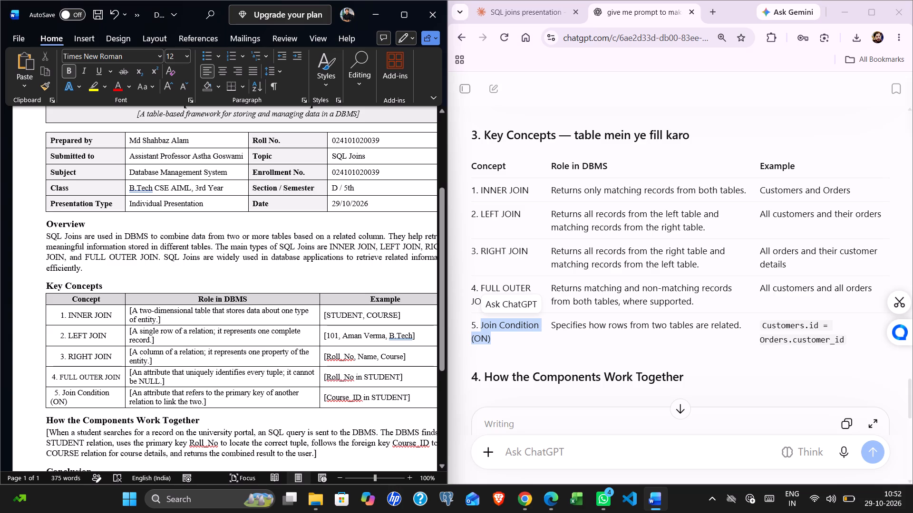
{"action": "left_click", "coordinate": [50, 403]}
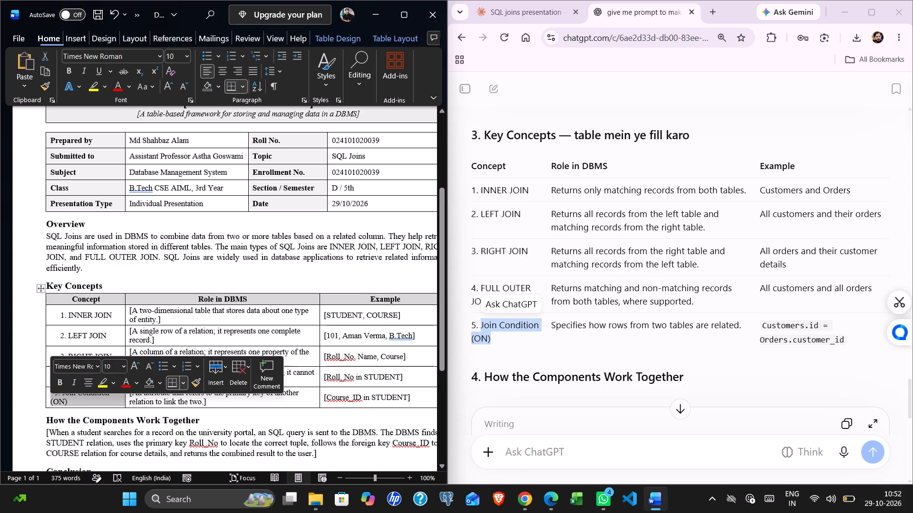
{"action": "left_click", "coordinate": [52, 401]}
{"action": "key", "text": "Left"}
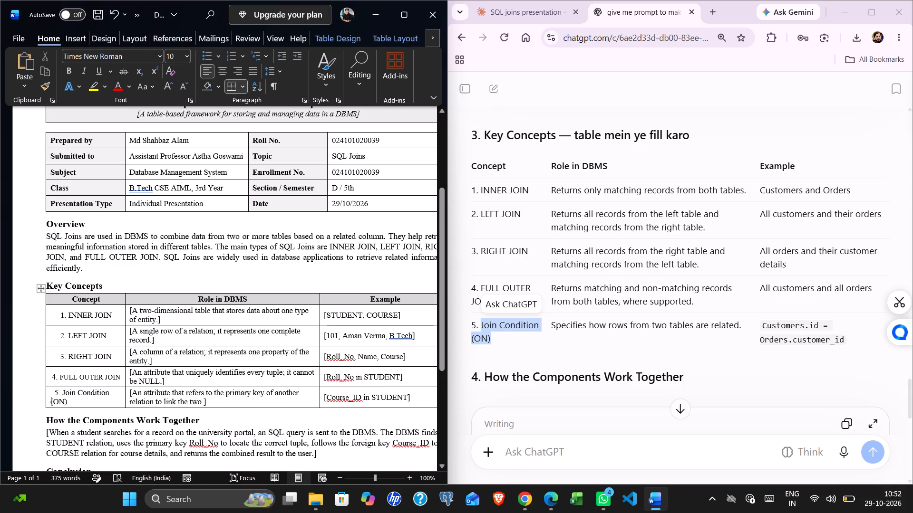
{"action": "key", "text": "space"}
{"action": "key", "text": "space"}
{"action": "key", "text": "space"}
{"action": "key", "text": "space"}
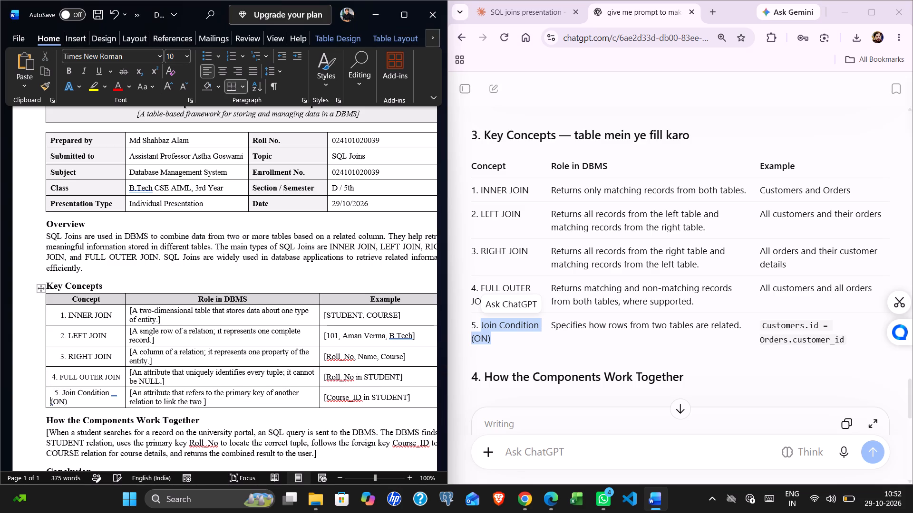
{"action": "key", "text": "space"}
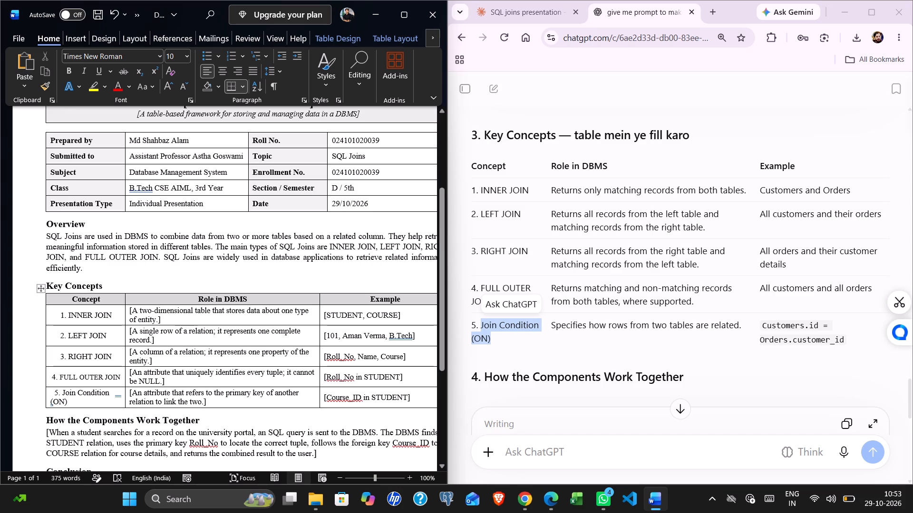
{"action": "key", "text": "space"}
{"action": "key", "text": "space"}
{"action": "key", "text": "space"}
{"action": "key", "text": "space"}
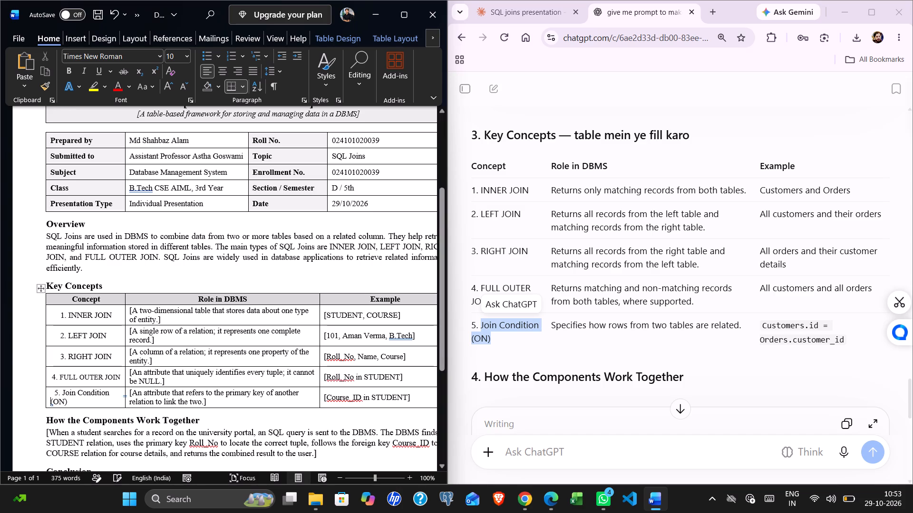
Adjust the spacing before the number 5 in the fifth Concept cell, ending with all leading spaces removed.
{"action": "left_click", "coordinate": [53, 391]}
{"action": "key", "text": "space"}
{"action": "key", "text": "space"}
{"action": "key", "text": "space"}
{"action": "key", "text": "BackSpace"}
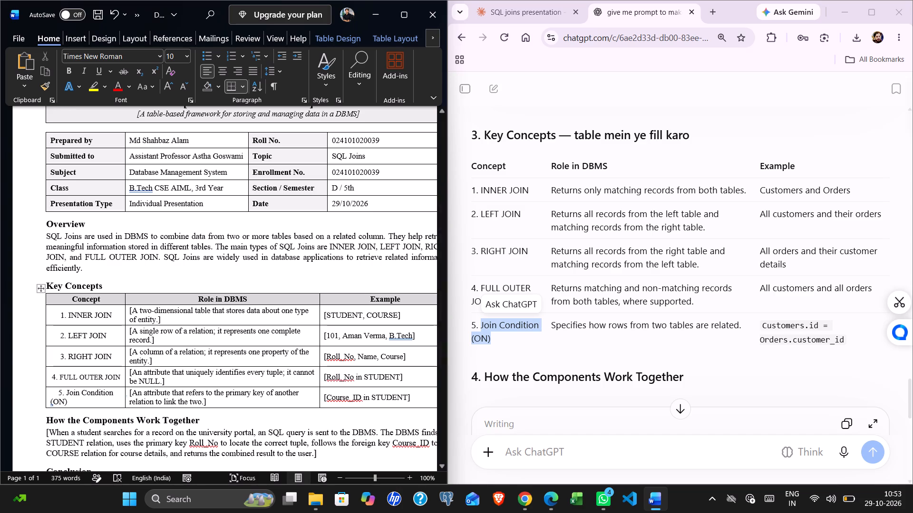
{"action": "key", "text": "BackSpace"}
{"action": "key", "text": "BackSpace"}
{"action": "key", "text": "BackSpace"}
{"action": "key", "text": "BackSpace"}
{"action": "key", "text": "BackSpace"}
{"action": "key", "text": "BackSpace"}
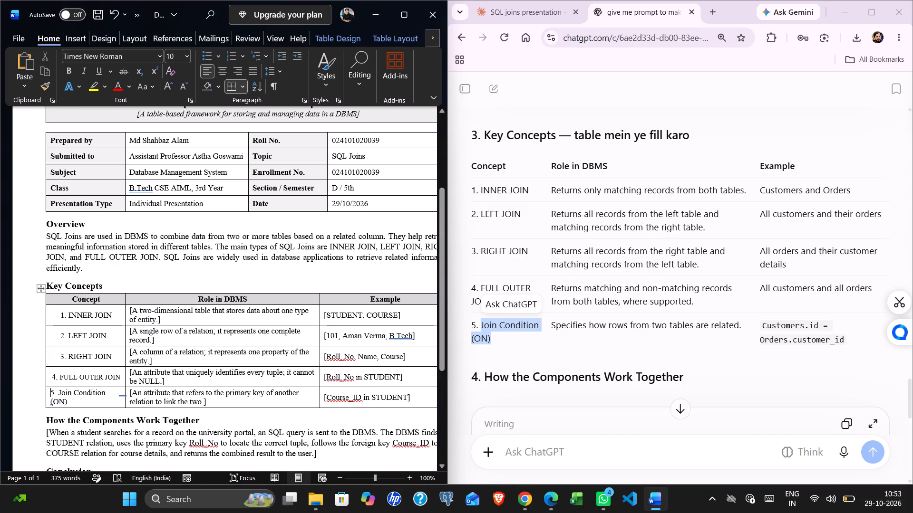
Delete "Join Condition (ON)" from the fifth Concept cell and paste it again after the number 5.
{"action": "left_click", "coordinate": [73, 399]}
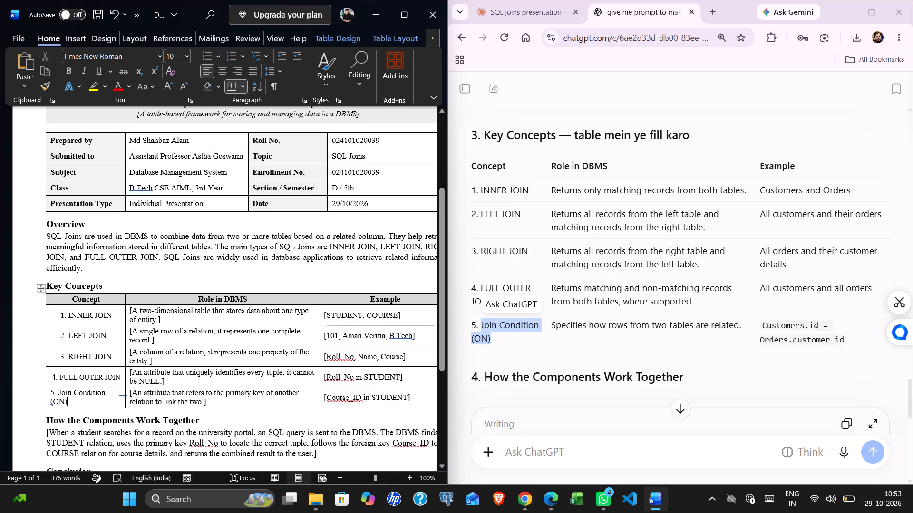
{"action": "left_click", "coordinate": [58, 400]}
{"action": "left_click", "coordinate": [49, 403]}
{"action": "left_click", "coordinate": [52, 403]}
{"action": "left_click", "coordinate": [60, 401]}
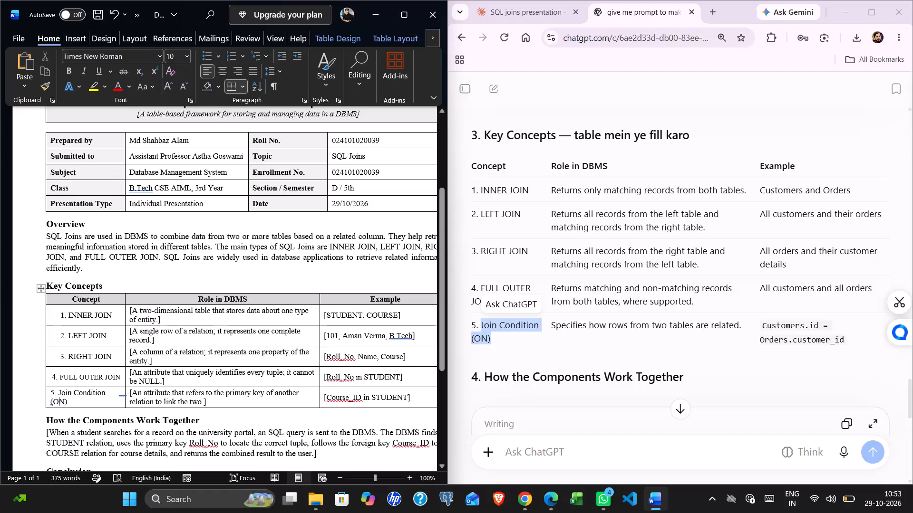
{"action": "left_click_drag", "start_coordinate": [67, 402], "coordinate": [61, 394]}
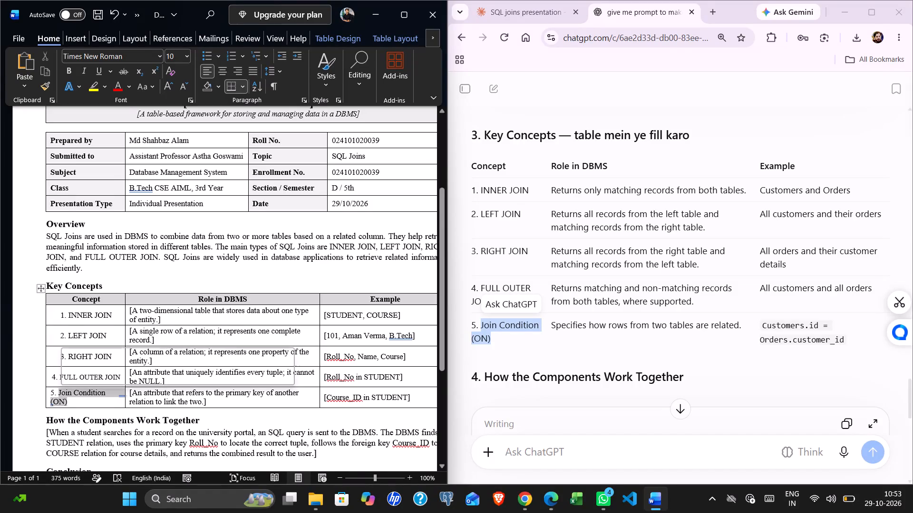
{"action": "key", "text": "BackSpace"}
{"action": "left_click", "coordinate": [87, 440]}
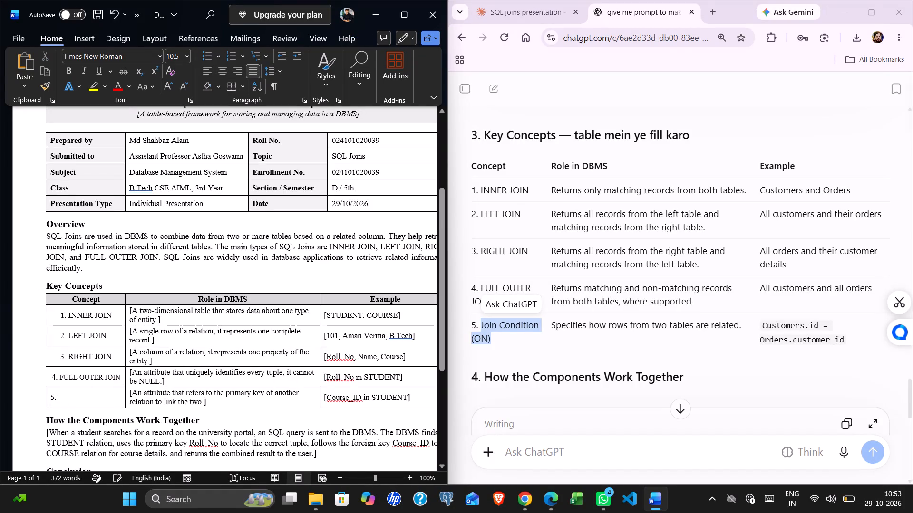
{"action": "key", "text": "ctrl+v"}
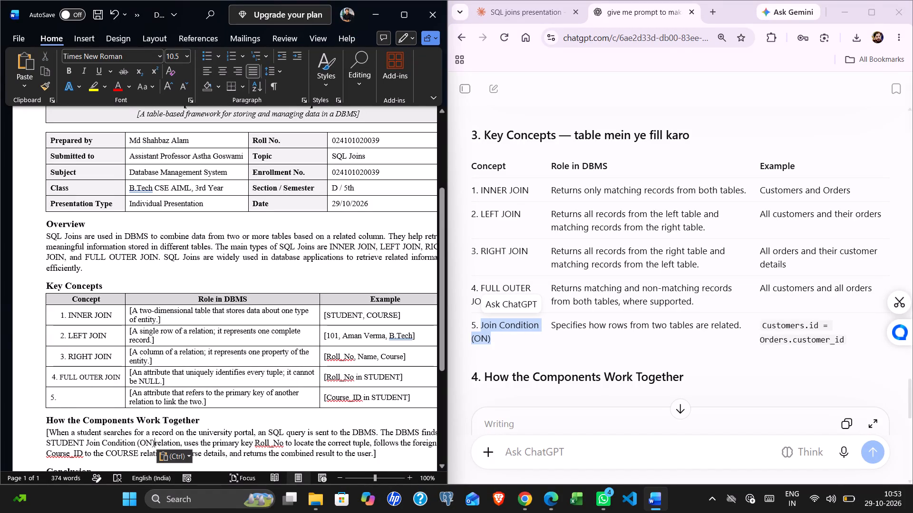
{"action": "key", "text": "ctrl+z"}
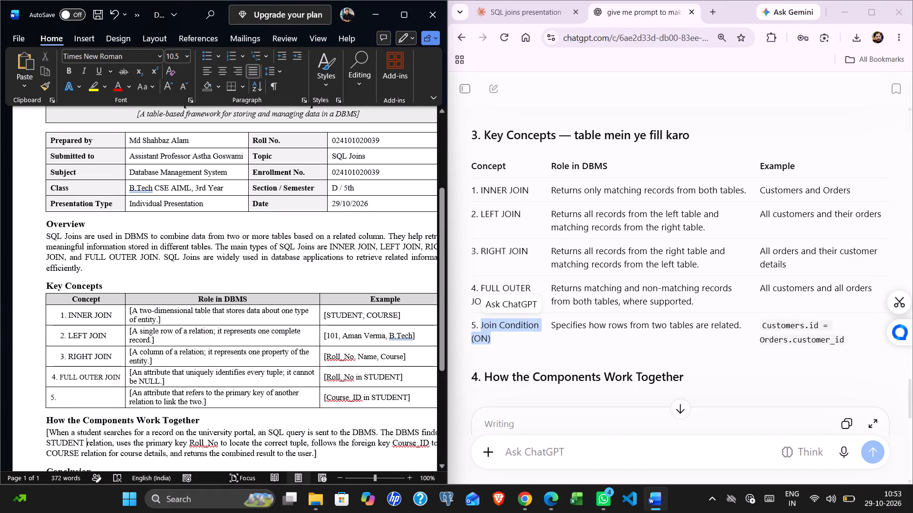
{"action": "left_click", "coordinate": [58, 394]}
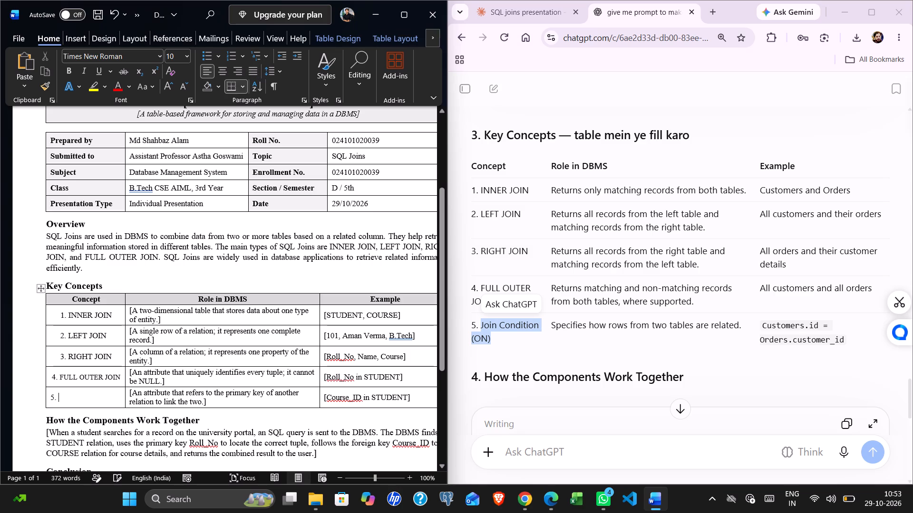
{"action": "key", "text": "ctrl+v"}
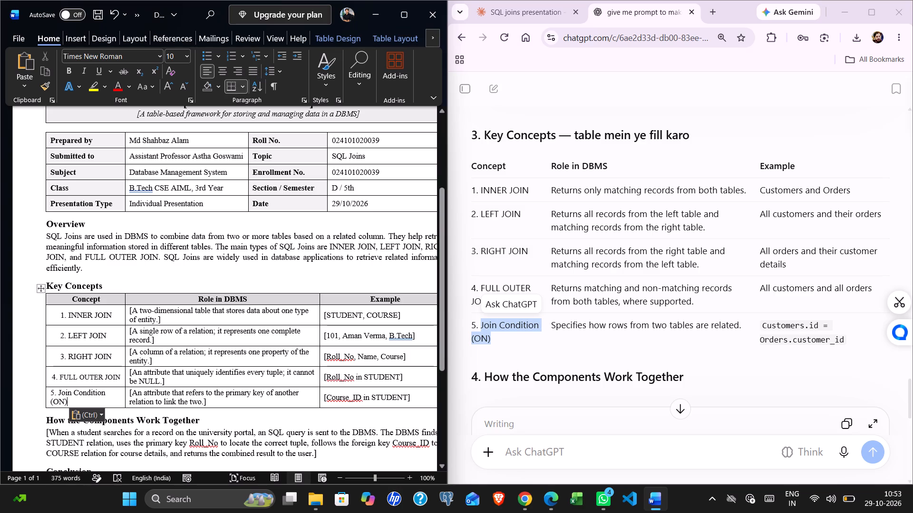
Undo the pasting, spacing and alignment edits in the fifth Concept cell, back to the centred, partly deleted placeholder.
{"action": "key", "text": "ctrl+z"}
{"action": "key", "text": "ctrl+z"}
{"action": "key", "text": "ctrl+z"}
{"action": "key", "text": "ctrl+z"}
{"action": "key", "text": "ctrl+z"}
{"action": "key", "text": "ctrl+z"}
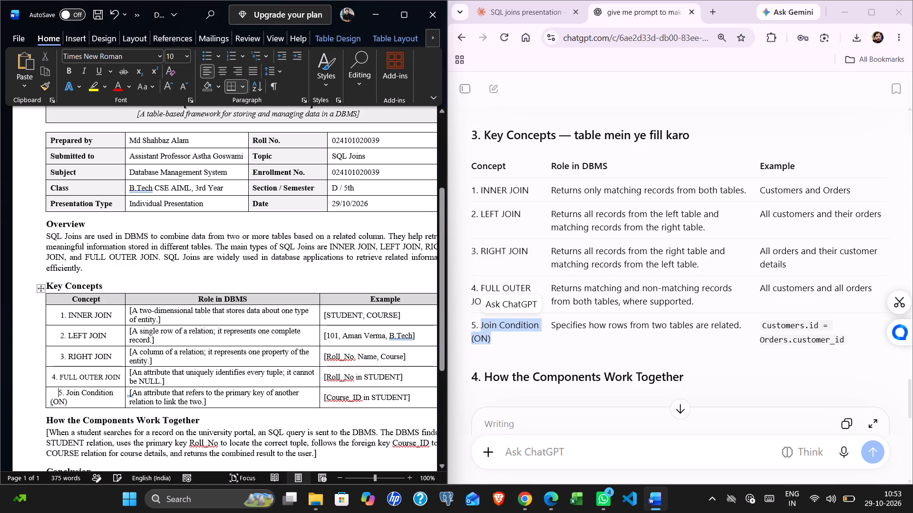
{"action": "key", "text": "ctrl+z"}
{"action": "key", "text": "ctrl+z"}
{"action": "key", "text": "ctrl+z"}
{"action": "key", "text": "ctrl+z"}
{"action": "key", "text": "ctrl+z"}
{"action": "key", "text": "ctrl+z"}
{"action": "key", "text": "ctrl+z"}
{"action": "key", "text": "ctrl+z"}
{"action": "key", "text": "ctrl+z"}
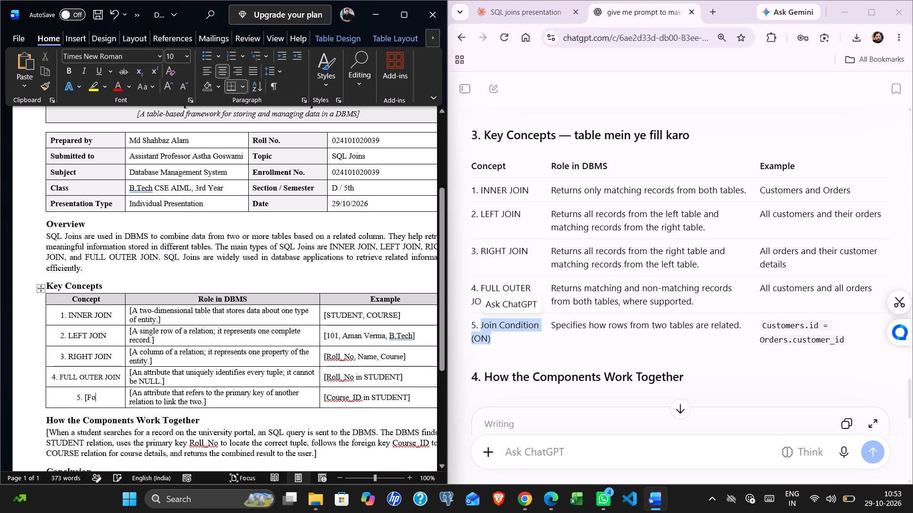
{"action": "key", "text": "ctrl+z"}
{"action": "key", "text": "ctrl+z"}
Clear the remaining placeholder text after the number 5 and insert "Join Condition (ON)" copied again from ChatGPT's table.
{"action": "key", "text": "BackSpace"}
{"action": "key", "text": "BackSpace"}
{"action": "key", "text": "BackSpace"}
{"action": "key", "text": "BackSpace"}
{"action": "key", "text": "BackSpace"}
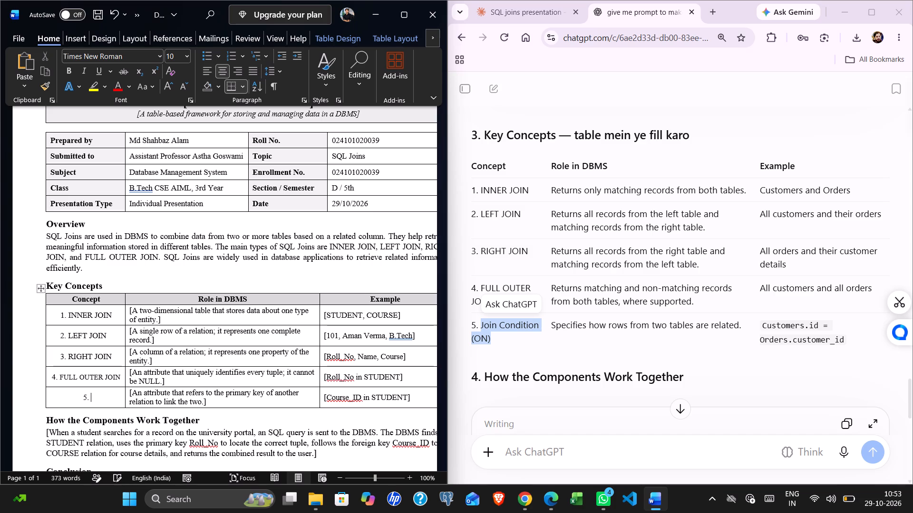
{"action": "right_click", "coordinate": [494, 323]}
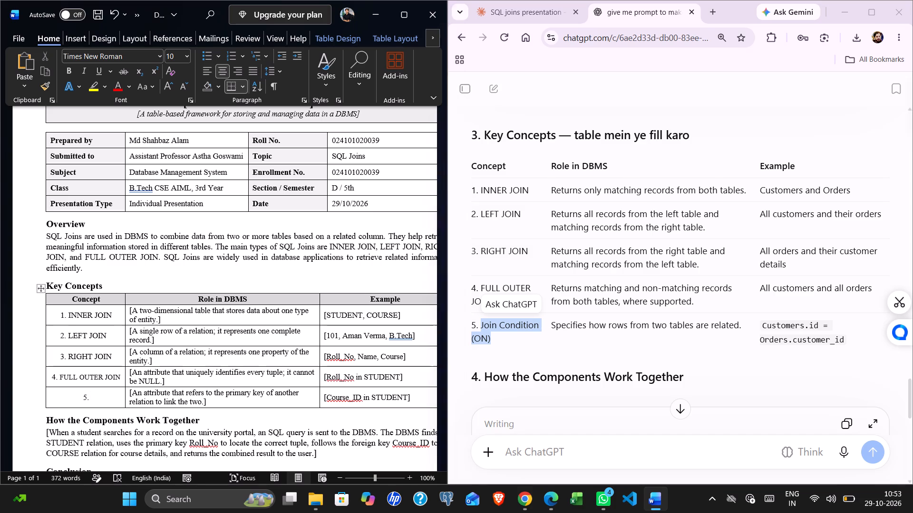
{"action": "left_click", "coordinate": [532, 143]}
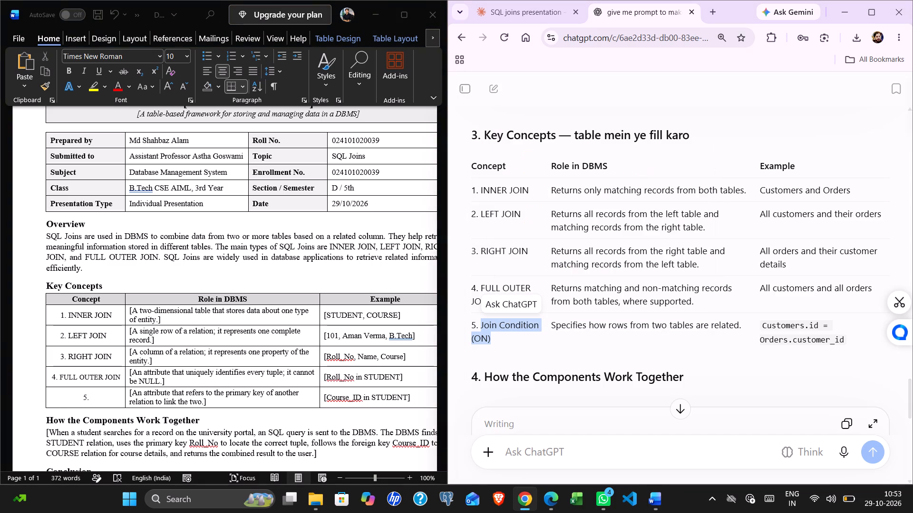
{"action": "left_click", "coordinate": [89, 398]}
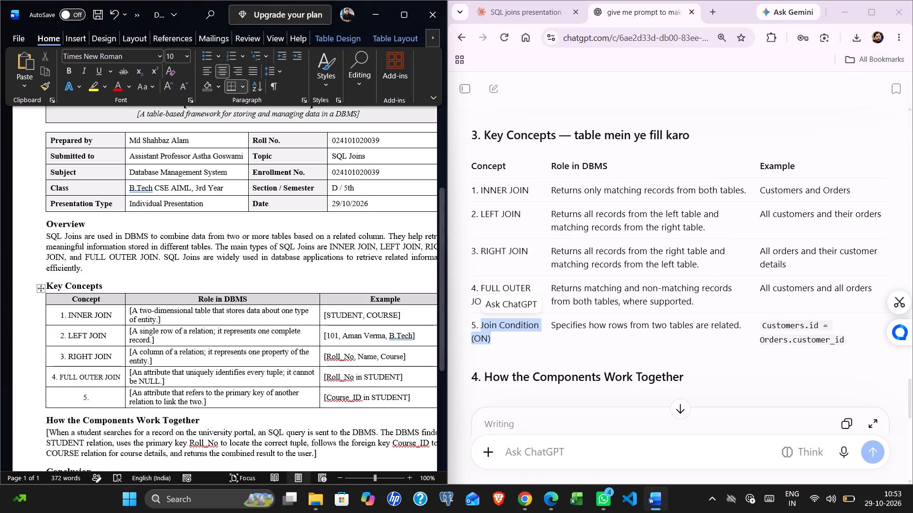
{"action": "key", "text": "ctrl+v"}
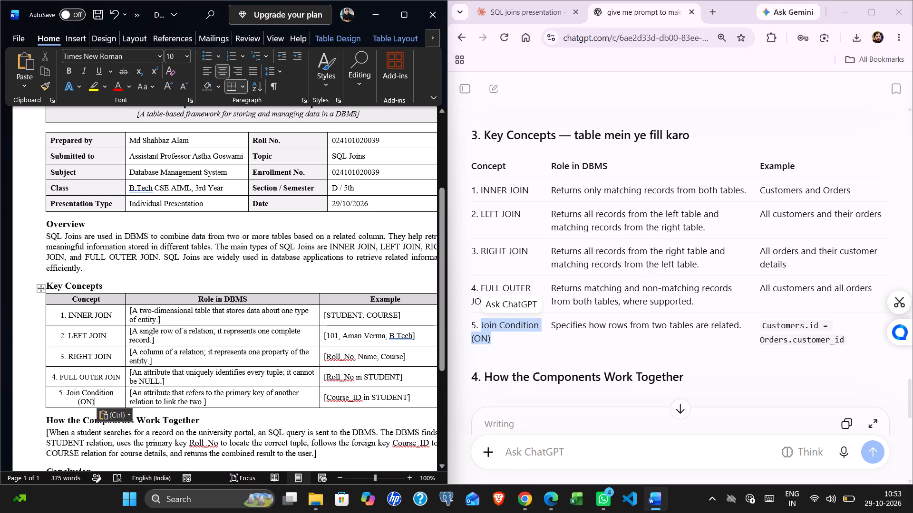
Reduce the font size of "Join Condition (ON)" in the fifth Concept cell by one increment.
{"action": "left_click_drag", "start_coordinate": [67, 393], "coordinate": [93, 401]}
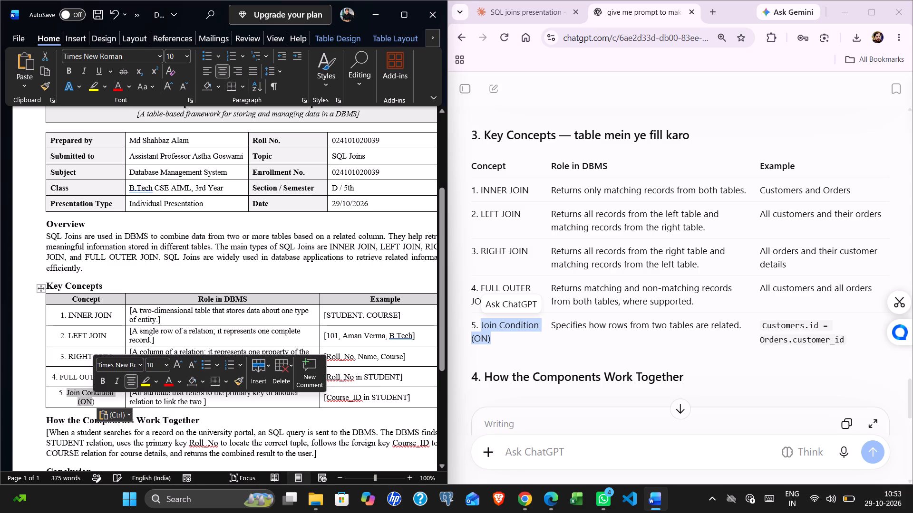
{"action": "left_click", "coordinate": [207, 409]}
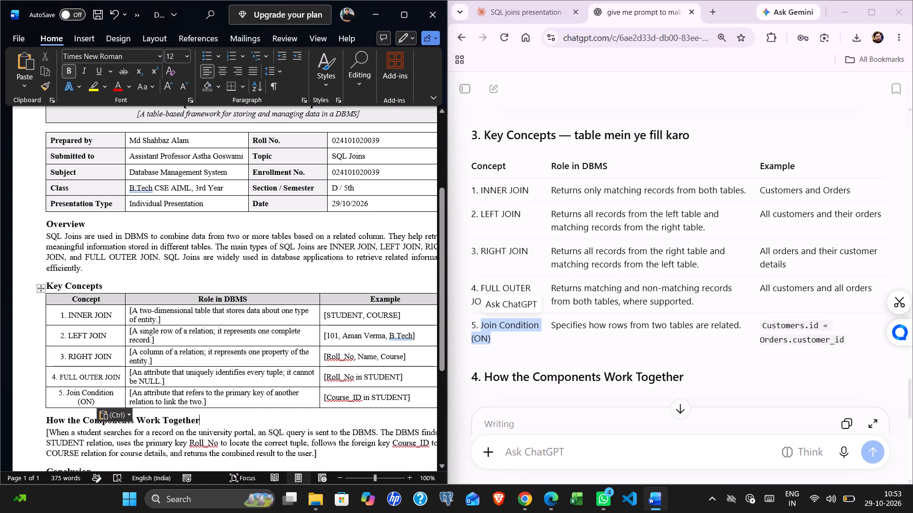
{"action": "left_click_drag", "start_coordinate": [67, 391], "coordinate": [97, 405]}
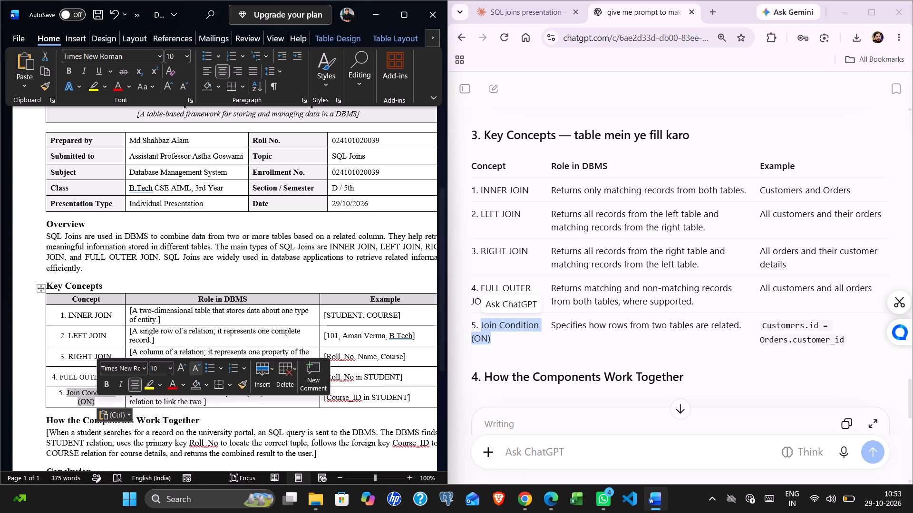
{"action": "left_click", "coordinate": [197, 366]}
{"action": "left_click", "coordinate": [238, 418]}
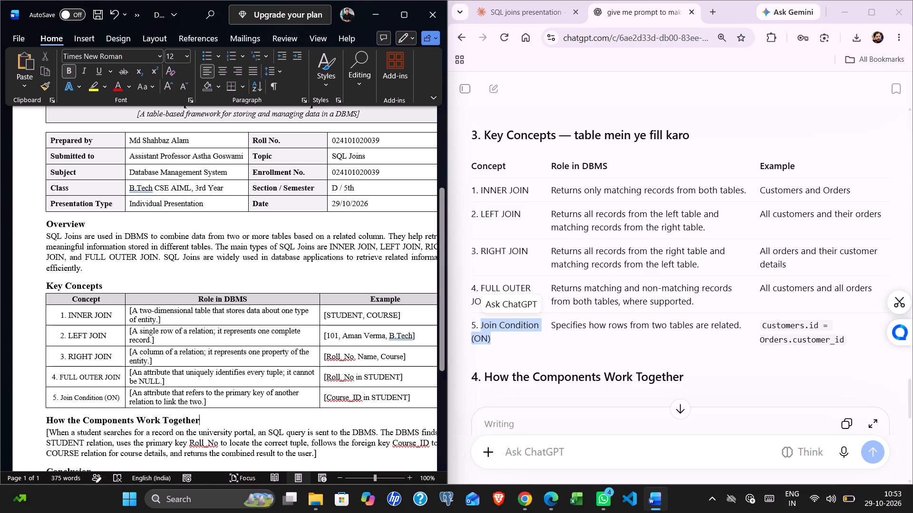
Replace the placeholder paragraph under How the Components Work Together, up to its last word, with ChatGPT's section 4 text.
{"action": "left_click", "coordinate": [576, 342]}
{"action": "scroll", "coordinate": [580, 338], "scroll_direction": "down", "scroll_amount": 3}
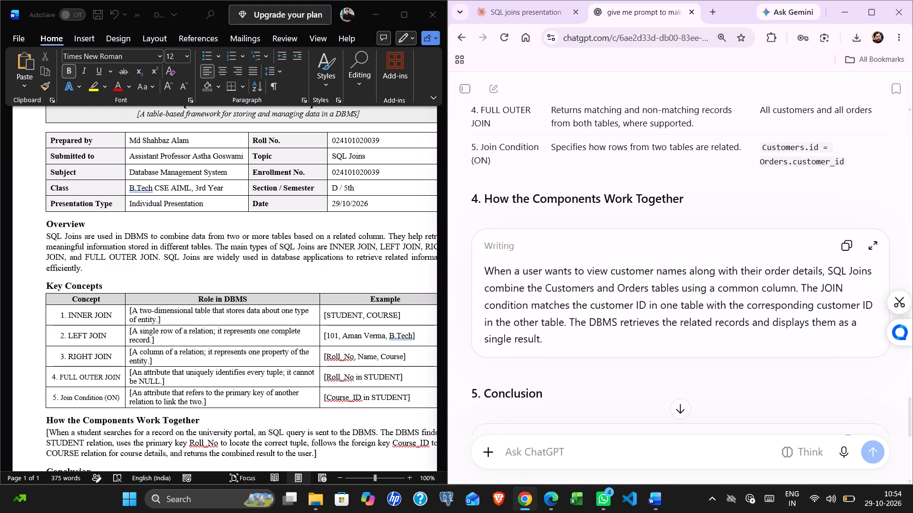
{"action": "scroll", "coordinate": [184, 355], "scroll_direction": "down", "scroll_amount": 3}
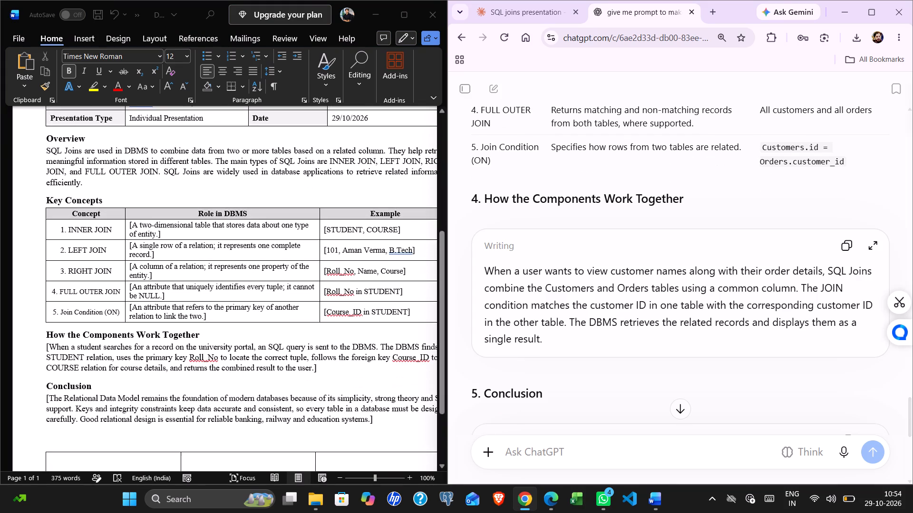
{"action": "scroll", "coordinate": [185, 354], "scroll_direction": "down", "scroll_amount": 2}
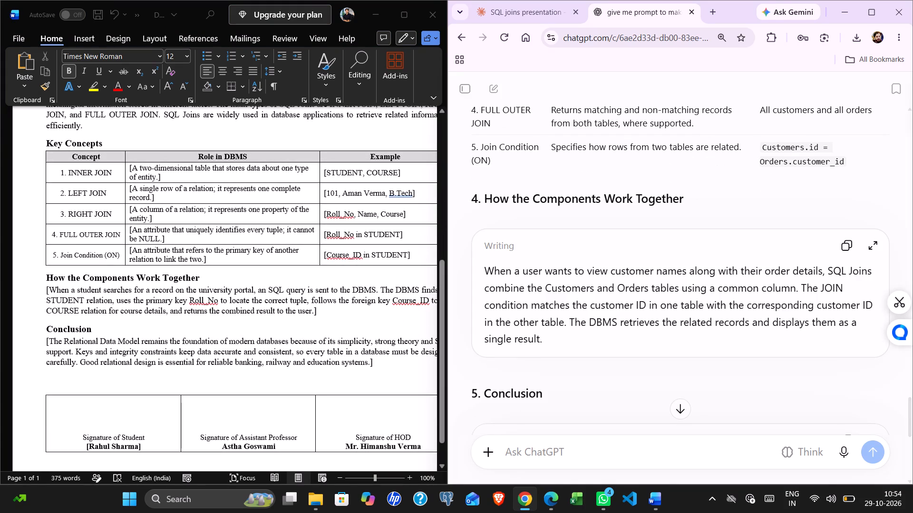
{"action": "left_click", "coordinate": [294, 308]}
{"action": "left_click_drag", "start_coordinate": [296, 313], "coordinate": [68, 289]}
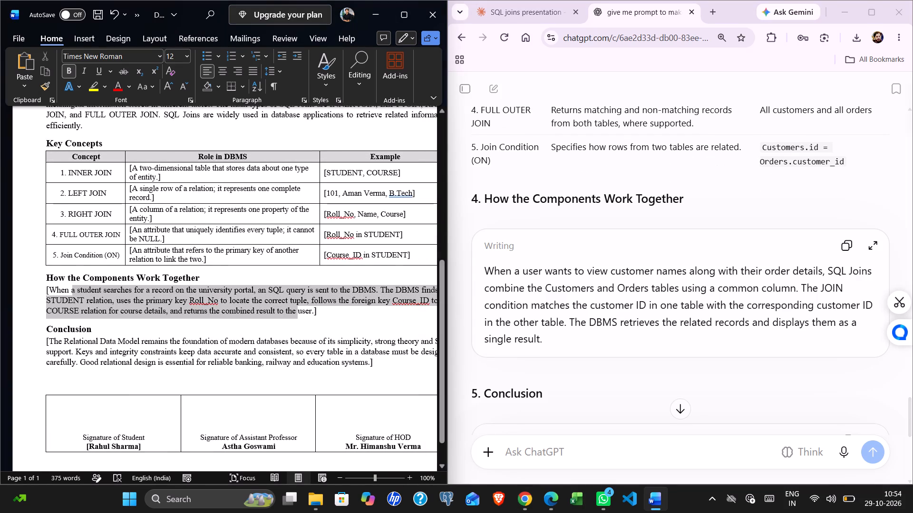
{"action": "left_click_drag", "start_coordinate": [68, 289], "coordinate": [50, 289]}
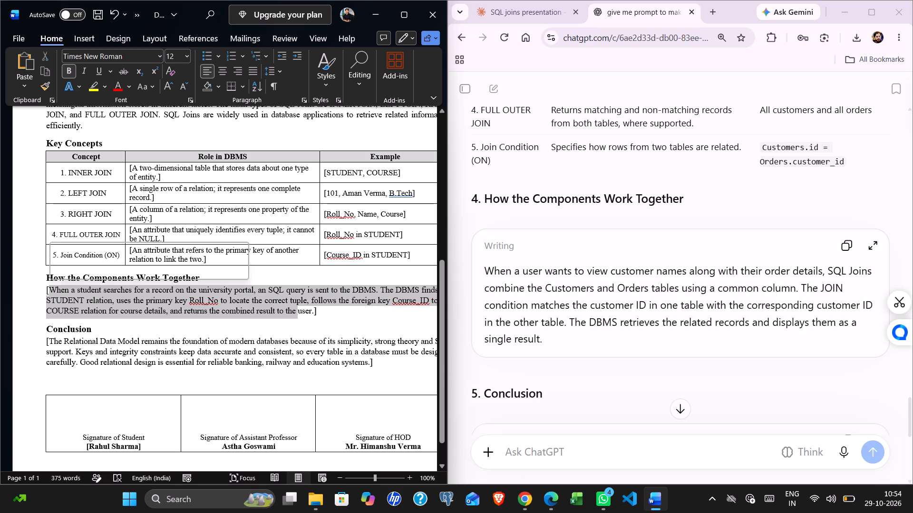
{"action": "key", "text": "BackSpace"}
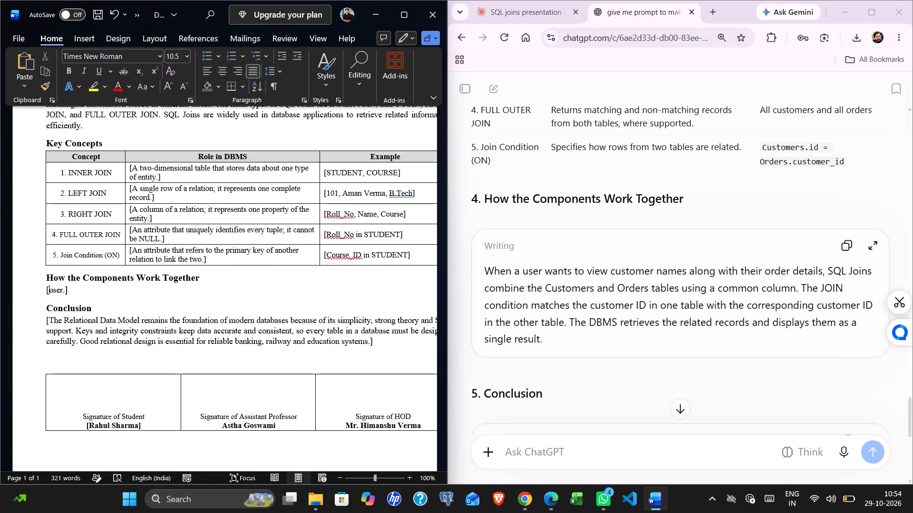
{"action": "left_click", "coordinate": [847, 245]}
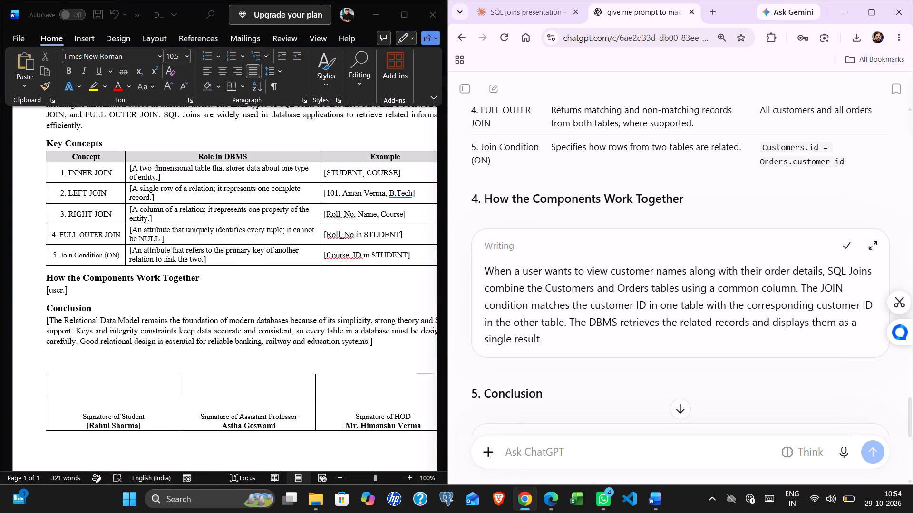
{"action": "left_click", "coordinate": [50, 288]}
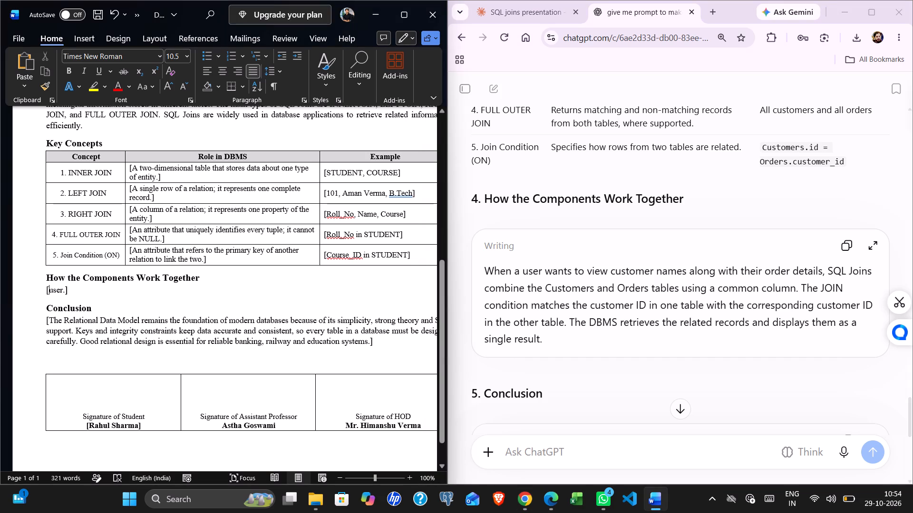
{"action": "key", "text": "ctrl+v"}
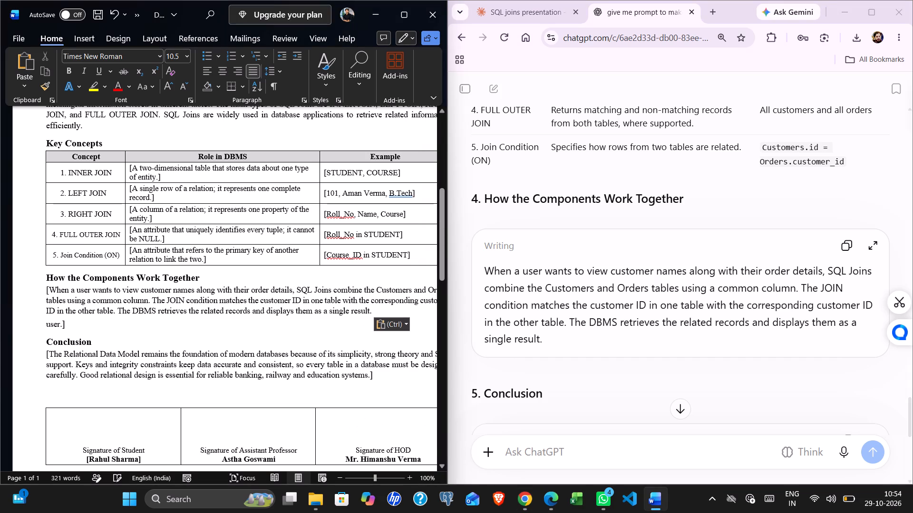
{"action": "left_click", "coordinate": [62, 325]}
{"action": "key", "text": "BackSpace"}
{"action": "key", "text": "BackSpace"}
{"action": "key", "text": "BackSpace"}
{"action": "key", "text": "BackSpace"}
{"action": "key", "text": "BackSpace"}
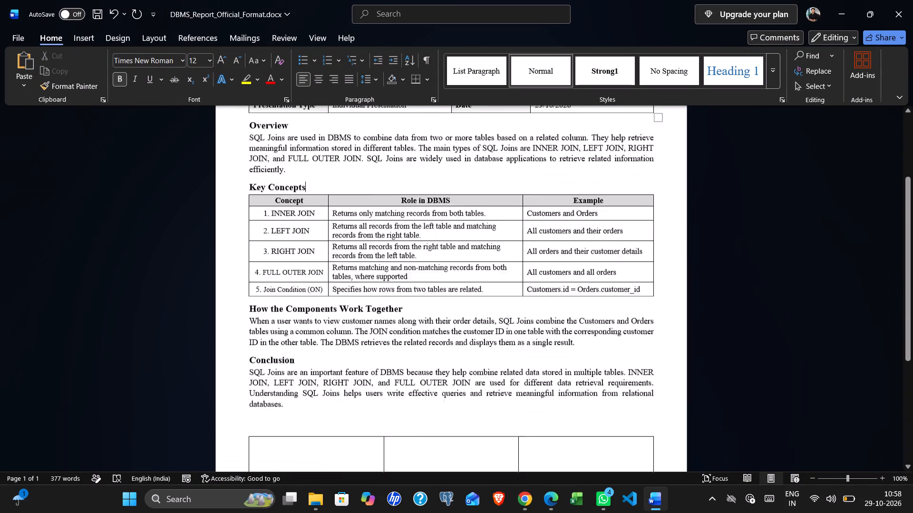
{"action": "scroll", "coordinate": [525, 336], "scroll_direction": "up", "scroll_amount": 17}
Begin saving a copy of the report as a Word document, naming it with the student's underscored name followed by "DBMS REPORT".
{"action": "left_click", "coordinate": [19, 31]}
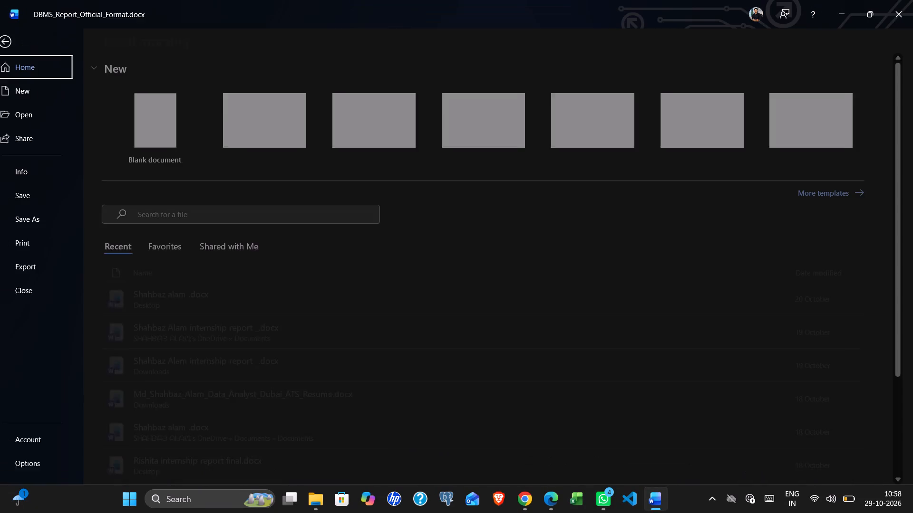
{"action": "left_click", "coordinate": [39, 268]}
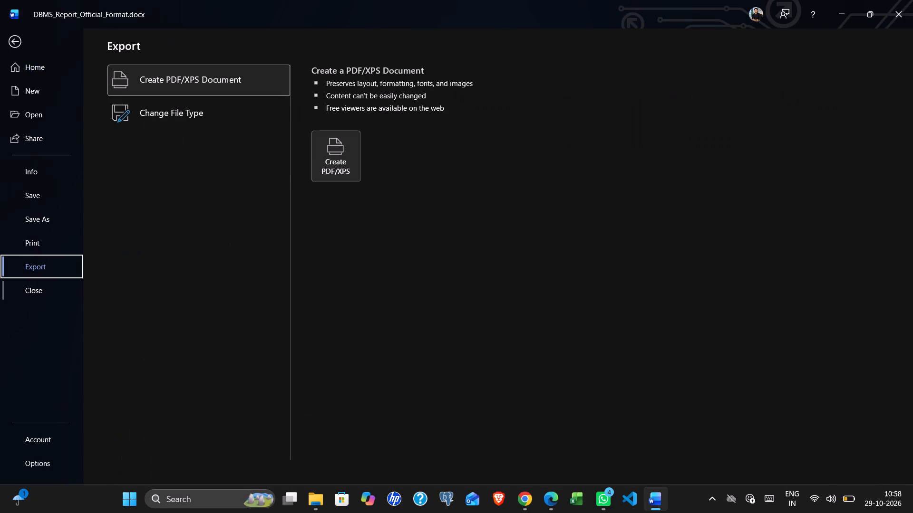
{"action": "left_click", "coordinate": [41, 221]}
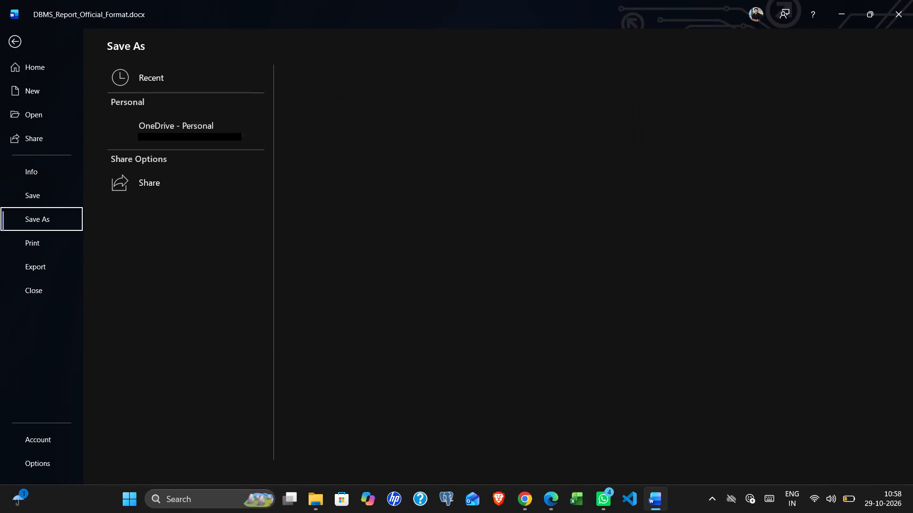
{"action": "left_click", "coordinate": [157, 316]}
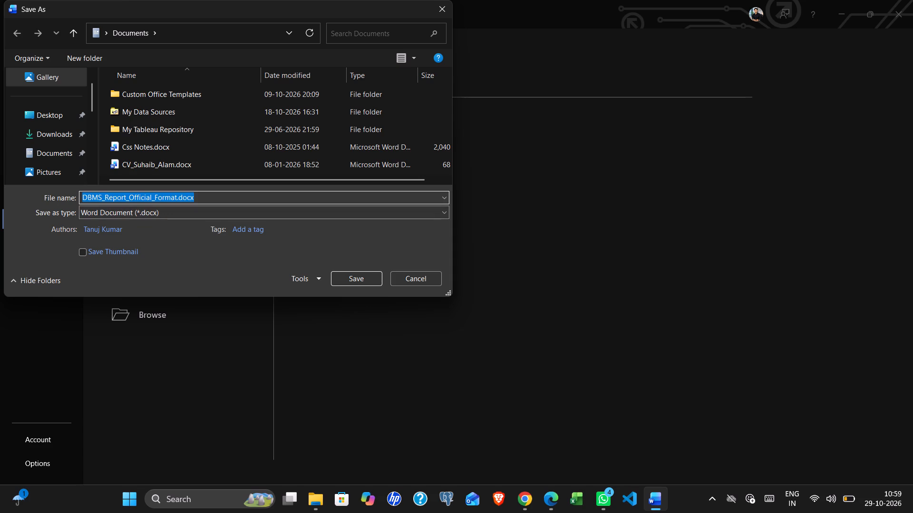
{"action": "key", "text": "BackSpace"}
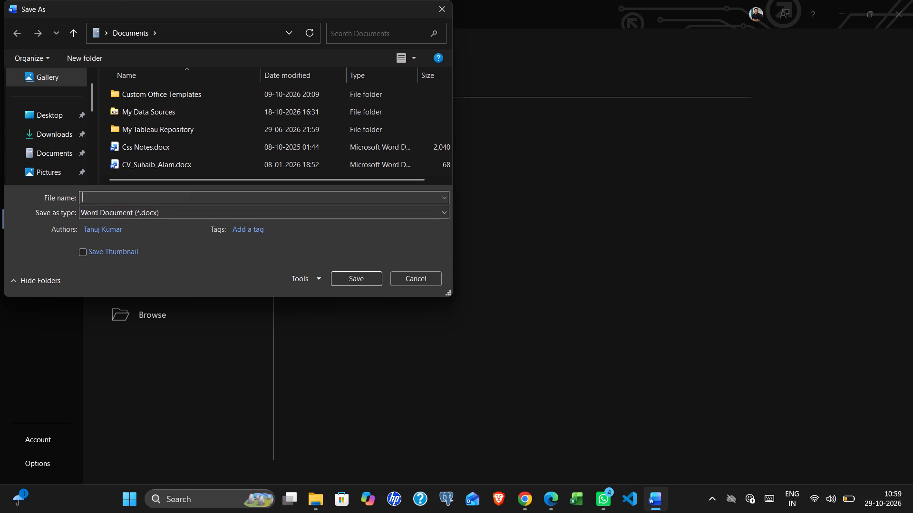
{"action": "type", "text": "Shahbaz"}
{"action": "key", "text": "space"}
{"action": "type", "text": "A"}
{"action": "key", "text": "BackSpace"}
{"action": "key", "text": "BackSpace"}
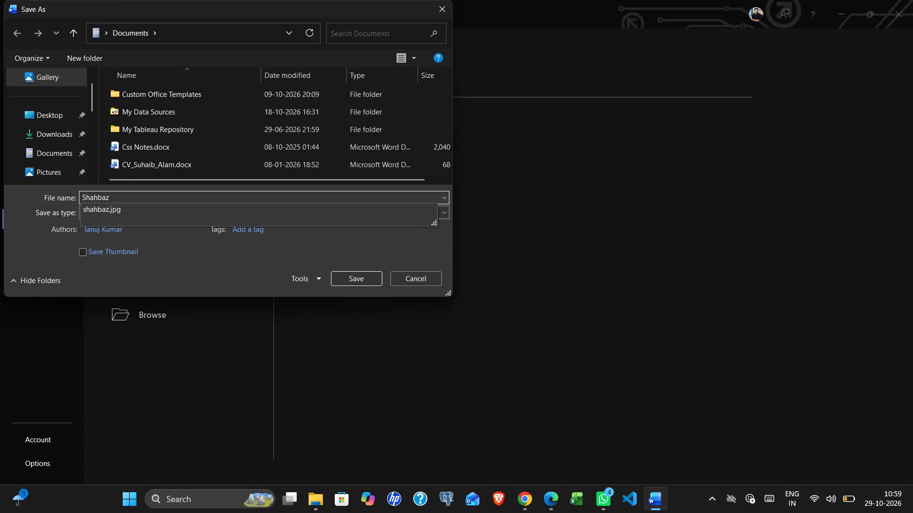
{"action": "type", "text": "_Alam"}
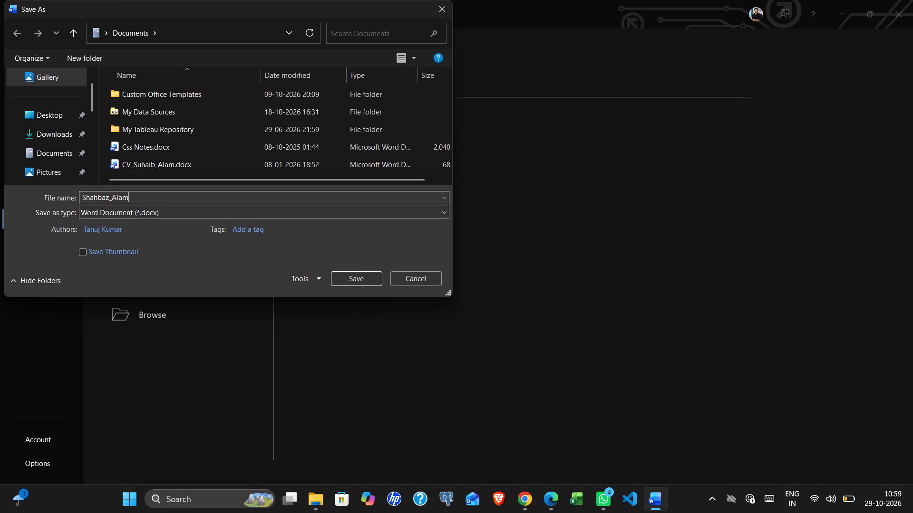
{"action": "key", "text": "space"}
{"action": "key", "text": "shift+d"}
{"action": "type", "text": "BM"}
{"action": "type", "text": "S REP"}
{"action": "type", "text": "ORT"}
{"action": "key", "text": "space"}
Change the end of the file name to "DBMS Report.doc" and save the Word document to the Desktop.
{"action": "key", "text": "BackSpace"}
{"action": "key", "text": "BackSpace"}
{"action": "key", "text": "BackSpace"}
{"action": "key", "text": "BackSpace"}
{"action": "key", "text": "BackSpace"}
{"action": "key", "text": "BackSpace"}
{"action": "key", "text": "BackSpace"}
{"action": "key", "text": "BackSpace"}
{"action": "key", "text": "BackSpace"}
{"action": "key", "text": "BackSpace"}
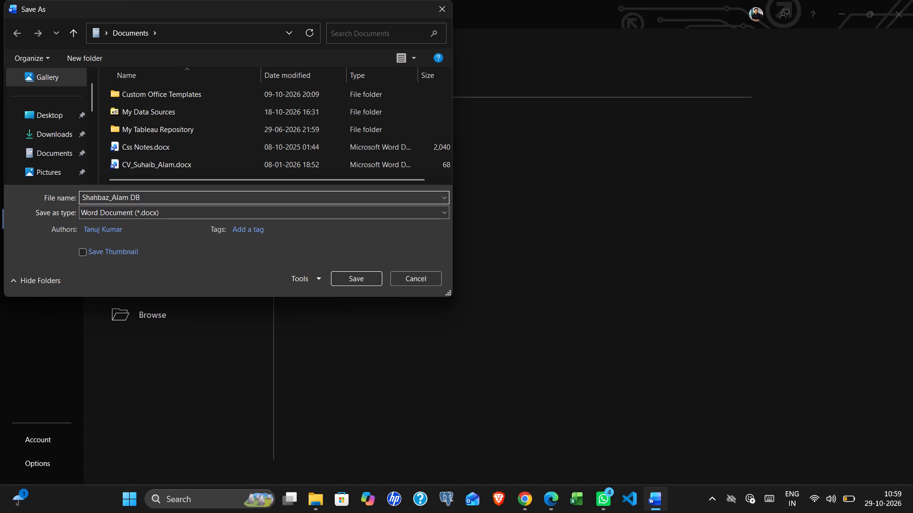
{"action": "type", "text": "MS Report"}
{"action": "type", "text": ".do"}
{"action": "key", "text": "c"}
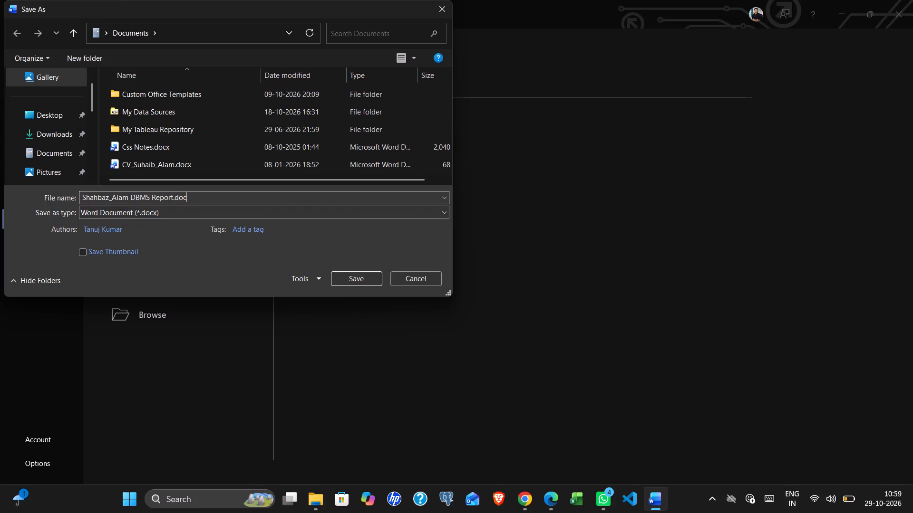
{"action": "left_click", "coordinate": [59, 112]}
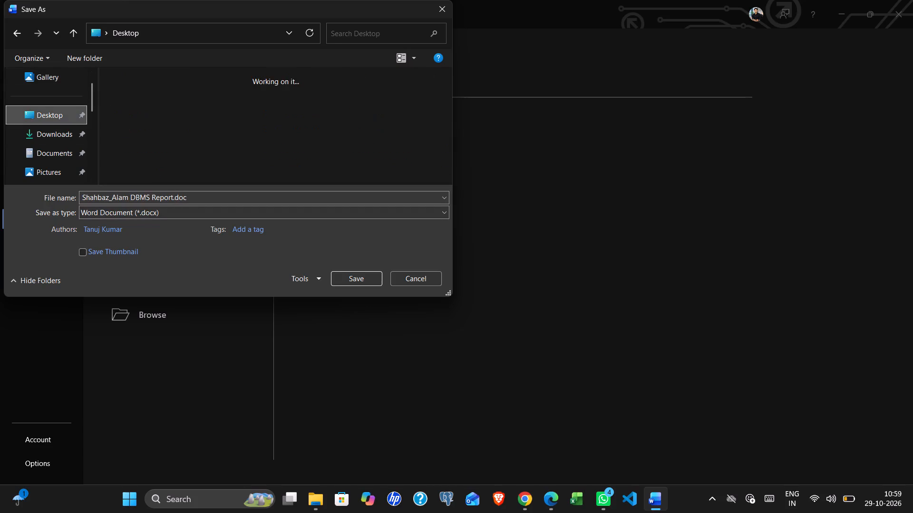
{"action": "left_click", "coordinate": [353, 282]}
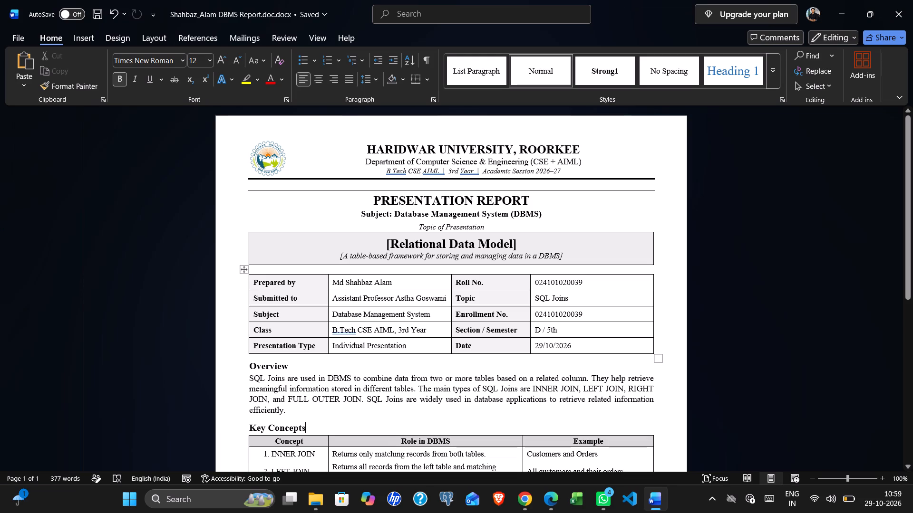
Browse the Desktop folder in File Explorer, open the student's internship report document to check it, and close it.
{"action": "left_click", "coordinate": [317, 500]}
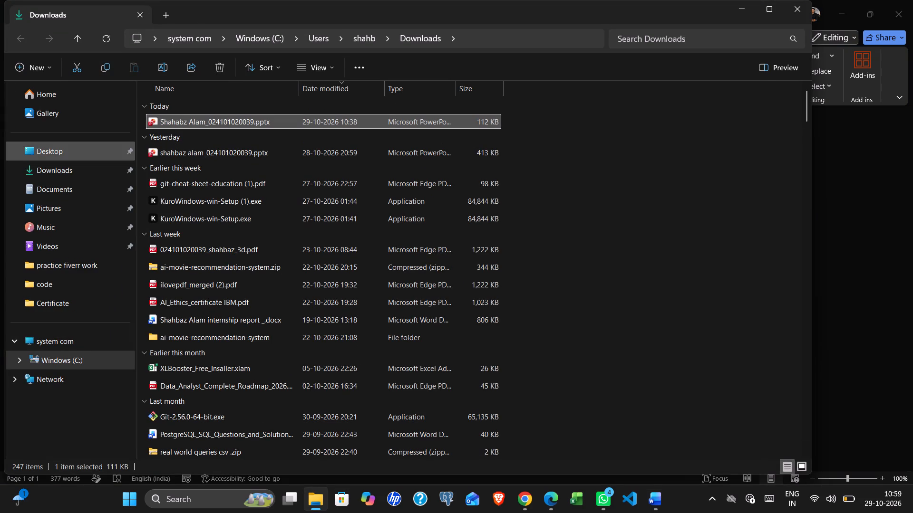
{"action": "left_click", "coordinate": [90, 150]}
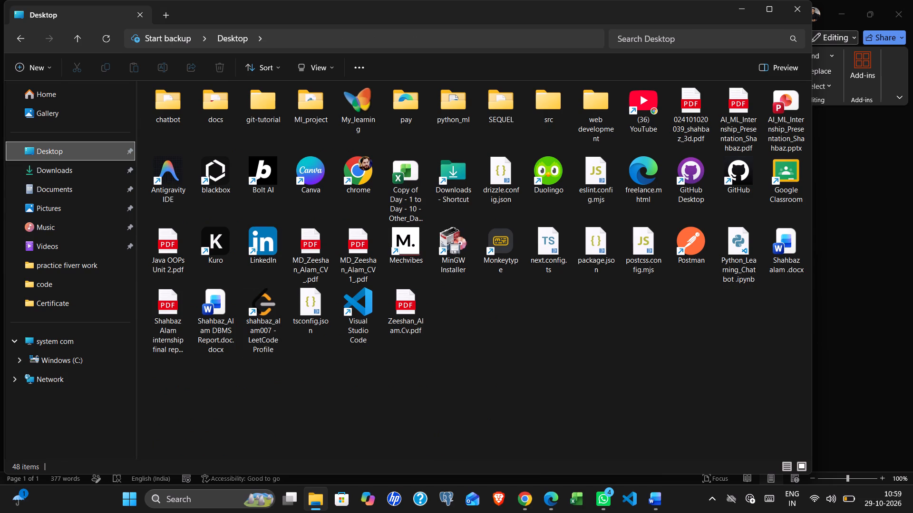
{"action": "scroll", "coordinate": [364, 367], "scroll_direction": "up", "scroll_amount": 4}
{"action": "scroll", "coordinate": [440, 382], "scroll_direction": "up", "scroll_amount": 14}
{"action": "double_click", "coordinate": [784, 247]}
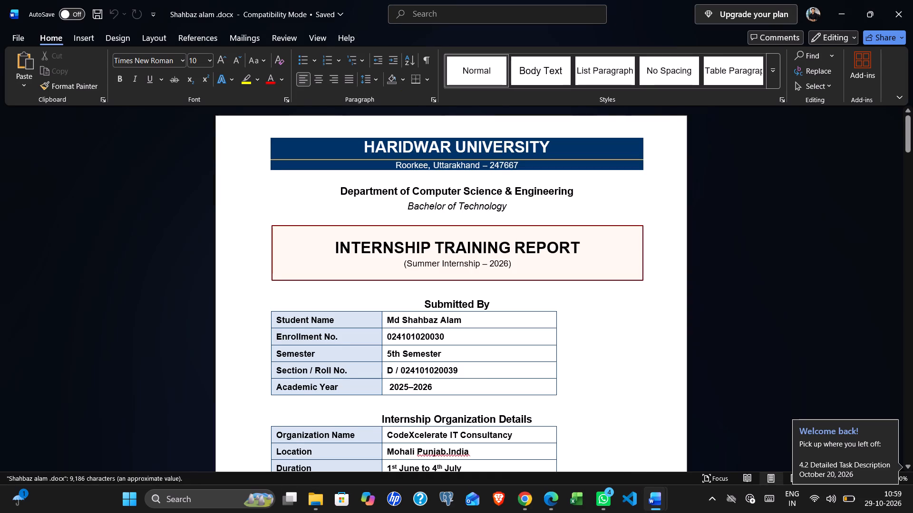
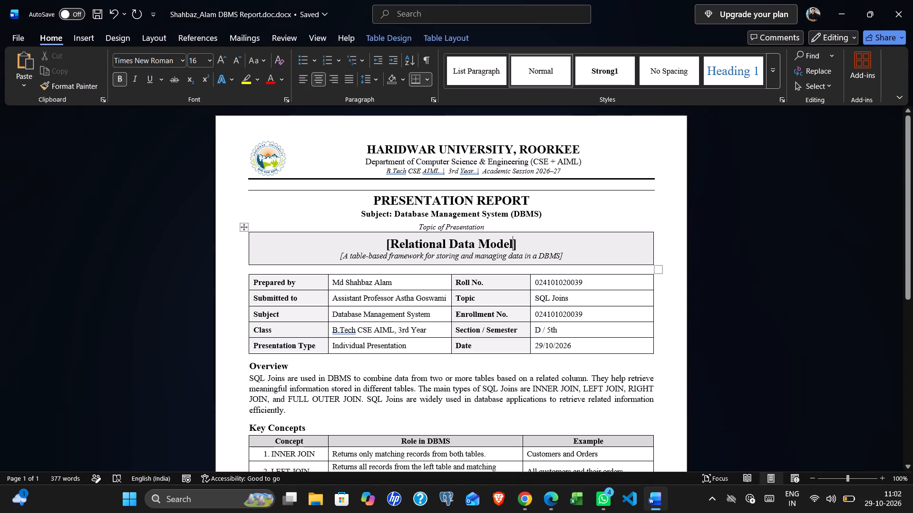
{"action": "key", "text": "BackSpace"}
{"action": "key", "text": "BackSpace"}
{"action": "key", "text": "BackSpace"}
{"action": "key", "text": "BackSpace"}
{"action": "key", "text": "BackSpace"}
{"action": "key", "text": "BackSpace"}
{"action": "key", "text": "BackSpace"}
{"action": "key", "text": "BackSpace"}
{"action": "key", "text": "BackSpace"}
{"action": "key", "text": "BackSpace"}
{"action": "key", "text": "BackSpace"}
{"action": "key", "text": "BackSpace"}
{"action": "key", "text": "BackSpace"}
{"action": "key", "text": "BackSpace"}
{"action": "key", "text": "BackSpace"}
{"action": "key", "text": "BackSpace"}
{"action": "key", "text": "BackSpace"}
{"action": "key", "text": "BackSpace"}
{"action": "key", "text": "BackSpace"}
{"action": "key", "text": "BackSpace"}
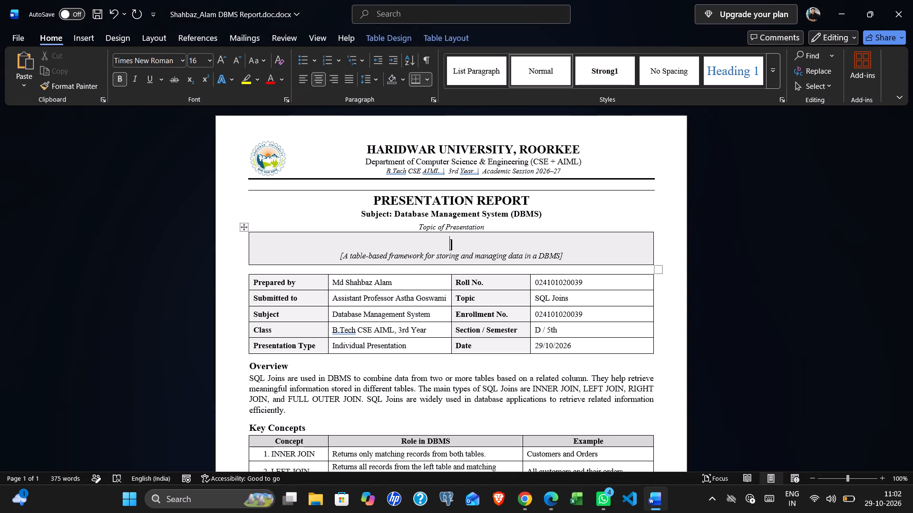
{"action": "key", "text": "ctrl+z"}
{"action": "key", "text": "ctrl+v"}
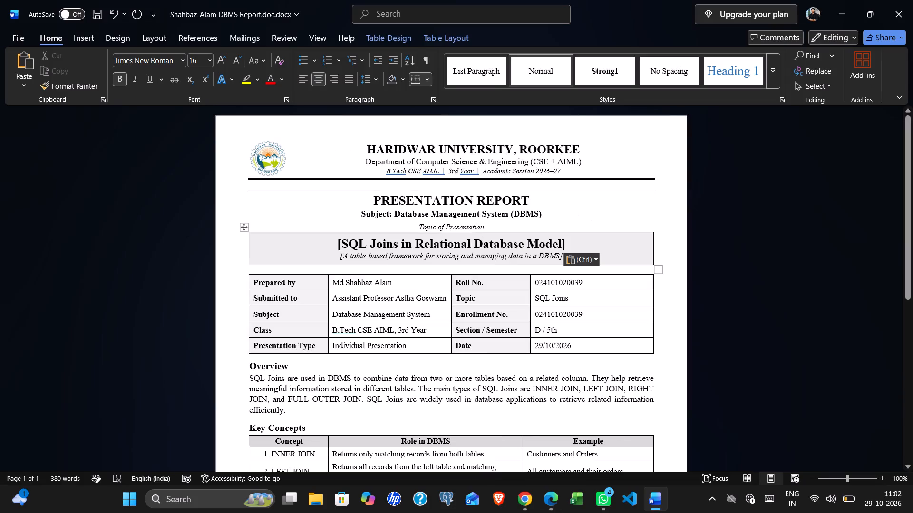
Remove the square brackets around the topic title.
{"action": "left_click", "coordinate": [573, 246]}
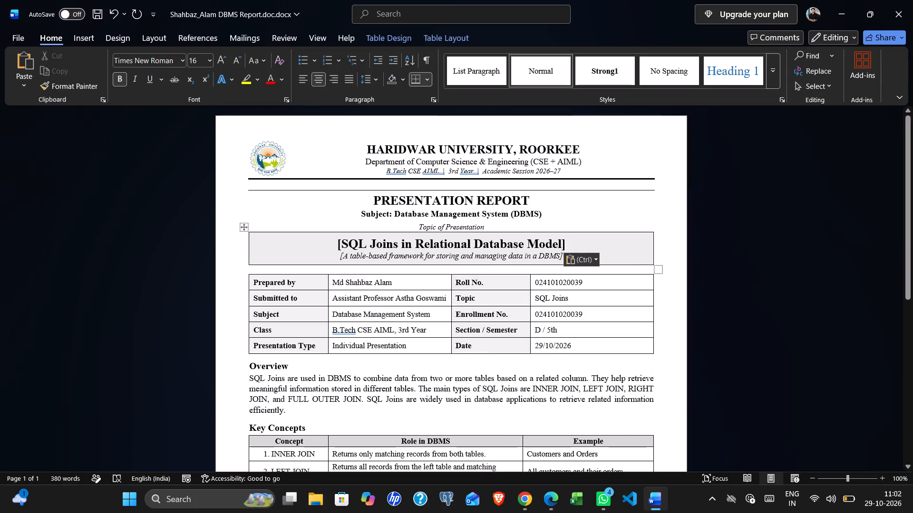
{"action": "key", "text": "BackSpace"}
{"action": "left_click", "coordinate": [342, 242]}
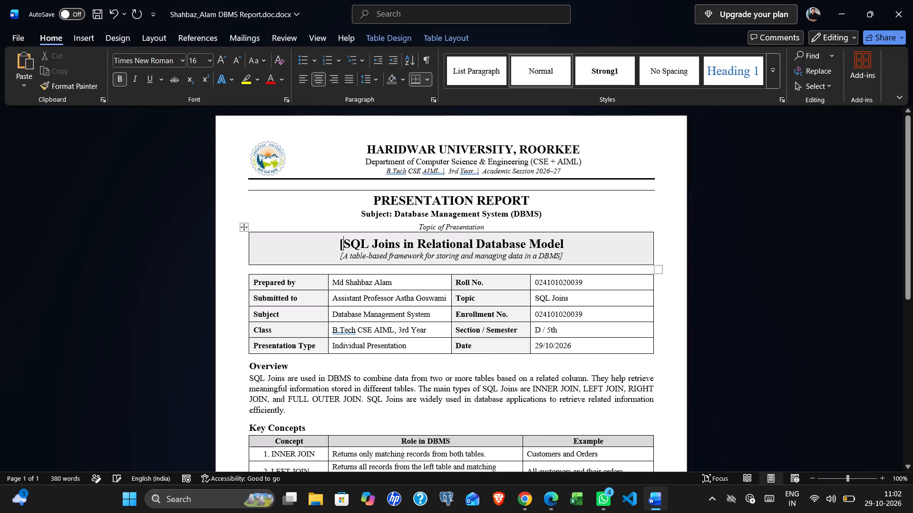
{"action": "key", "text": "BackSpace"}
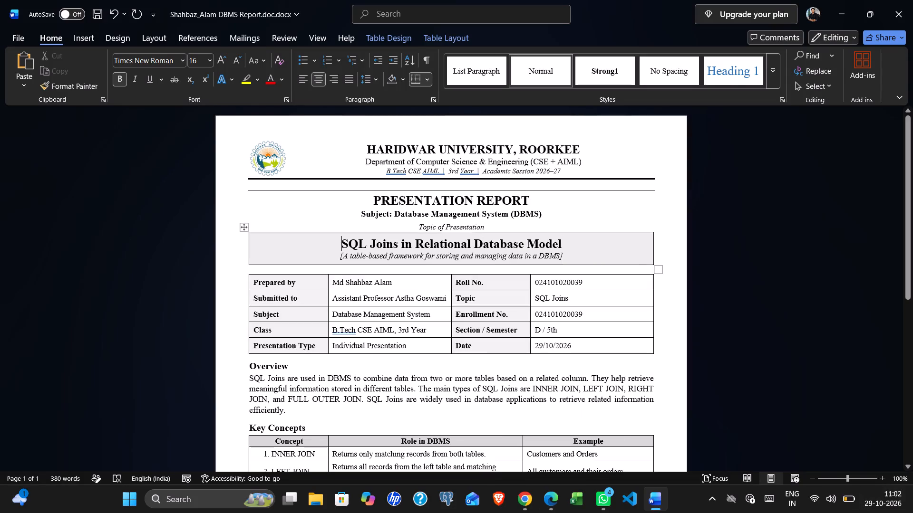
Delete the subtitle text inside the square brackets below the topic title, leaving the empty brackets.
{"action": "left_click", "coordinate": [559, 255]}
{"action": "key", "text": "BackSpace"}
{"action": "key", "text": "BackSpace"}
{"action": "key", "text": "BackSpace"}
{"action": "key", "text": "BackSpace"}
{"action": "key", "text": "BackSpace"}
{"action": "key", "text": "BackSpace"}
{"action": "key", "text": "BackSpace"}
{"action": "key", "text": "BackSpace"}
{"action": "key", "text": "BackSpace"}
{"action": "key", "text": "BackSpace"}
{"action": "key", "text": "BackSpace"}
{"action": "key", "text": "BackSpace"}
{"action": "key", "text": "BackSpace"}
{"action": "key", "text": "BackSpace"}
{"action": "key", "text": "BackSpace"}
{"action": "key", "text": "BackSpace"}
{"action": "key", "text": "BackSpace"}
{"action": "key", "text": "BackSpace"}
{"action": "key", "text": "BackSpace"}
{"action": "key", "text": "BackSpace"}
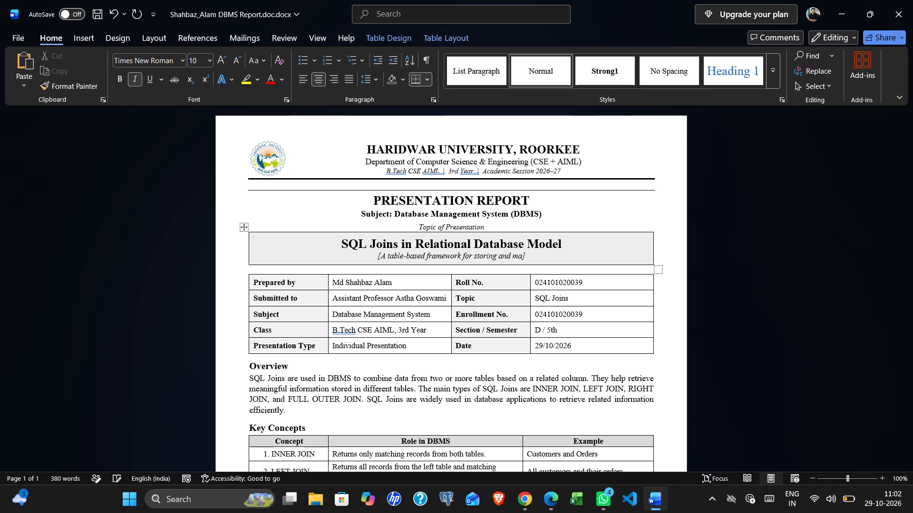
{"action": "key", "text": "BackSpace"}
{"action": "key", "text": "BackSpace"}
{"action": "key", "text": "BackSpace"}
{"action": "key", "text": "BackSpace"}
{"action": "key", "text": "BackSpace"}
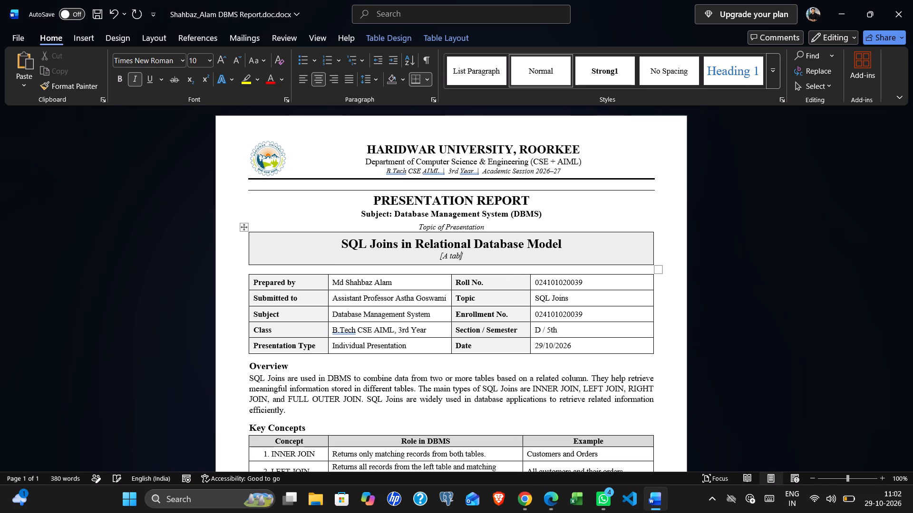
{"action": "key", "text": "BackSpace"}
{"action": "key", "text": "BackSpace"}
{"action": "key", "text": "BackSpace"}
{"action": "key", "text": "BackSpace"}
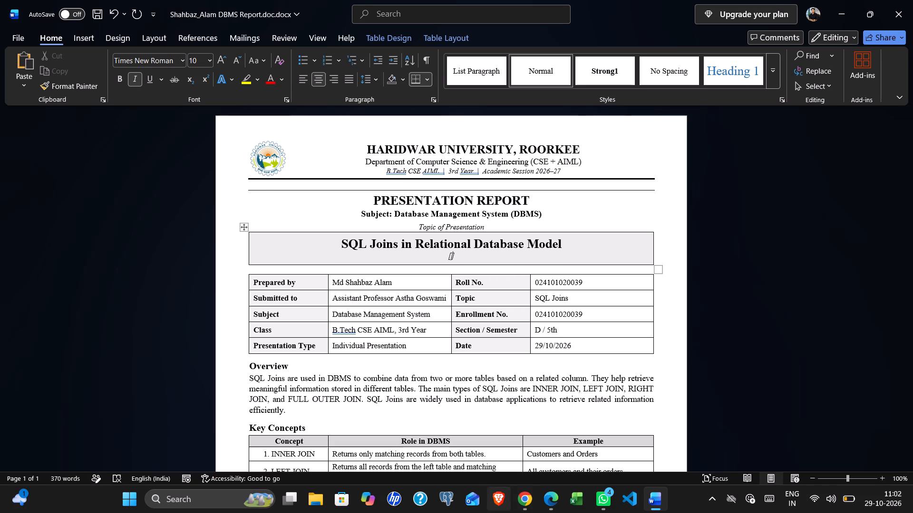
Copy ChatGPT's suggested subtitle, "Understanding How Tables Are Connected Using SQL Joins", into the empty brackets in the Word report.
{"action": "left_click", "coordinate": [534, 496]}
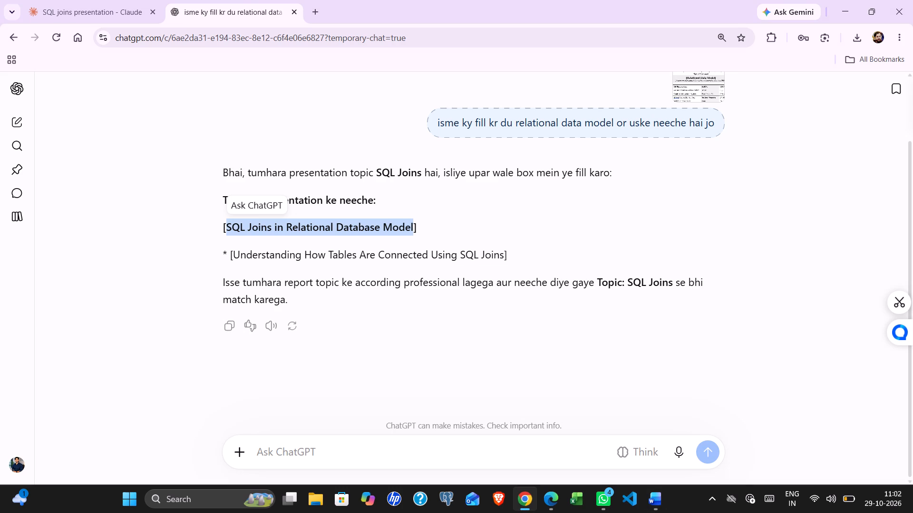
{"action": "left_click_drag", "start_coordinate": [235, 253], "coordinate": [259, 253]}
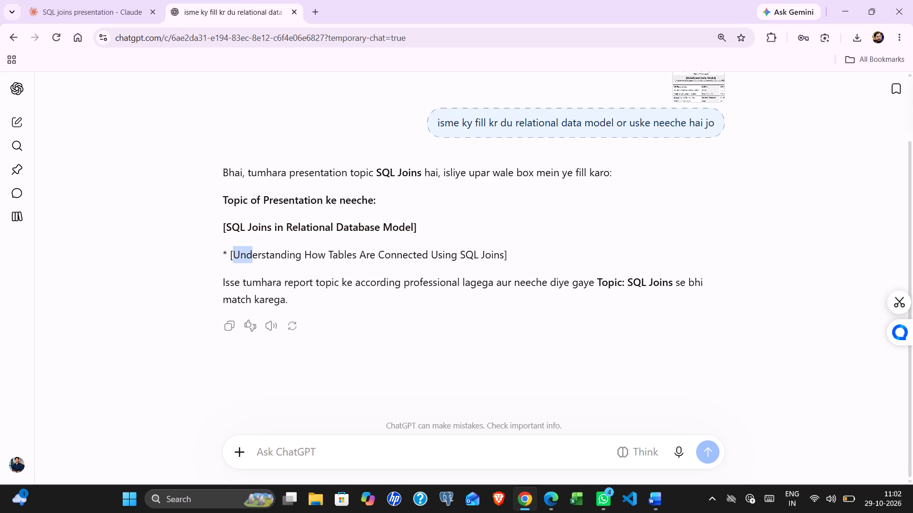
{"action": "left_click_drag", "start_coordinate": [259, 253], "coordinate": [504, 255]}
{"action": "left_click", "coordinate": [598, 275]}
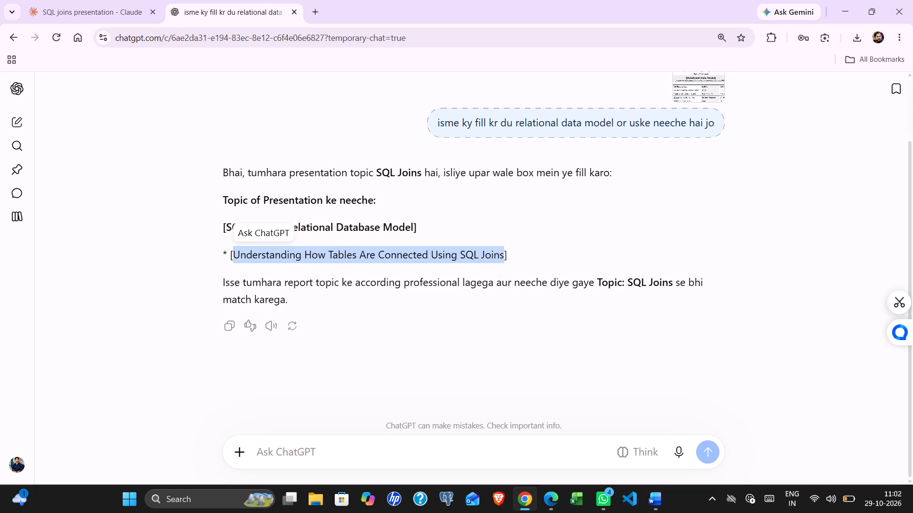
{"action": "left_click", "coordinate": [653, 497]}
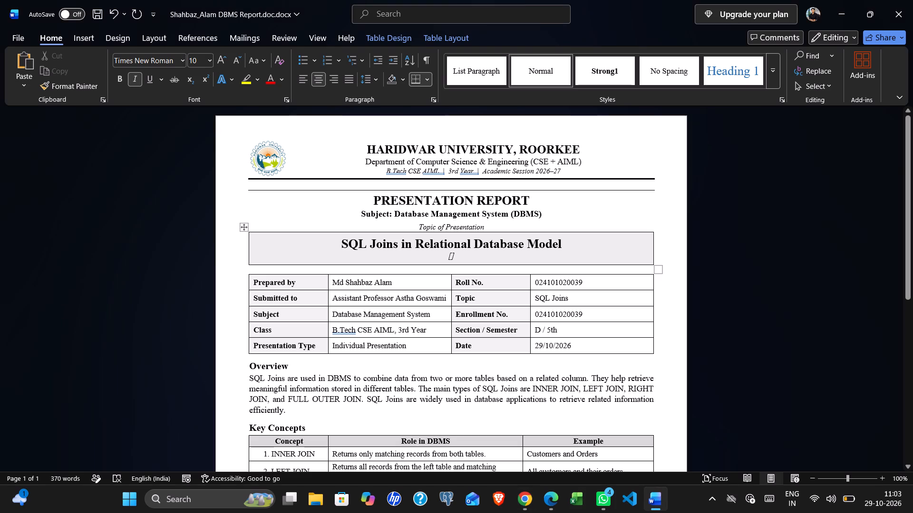
{"action": "key", "text": "ctrl+v"}
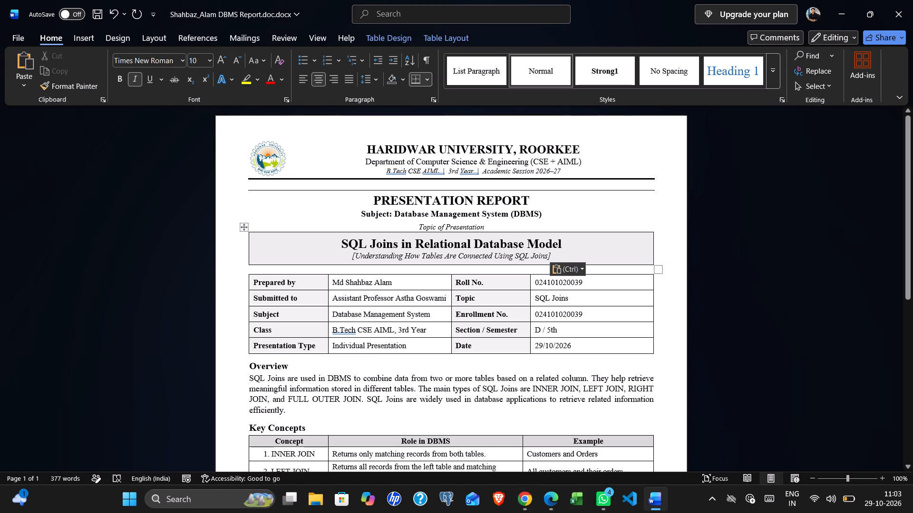
Remove the closing and opening square brackets around the subtitle below the topic title.
{"action": "left_click", "coordinate": [555, 255]}
{"action": "key", "text": "BackSpace"}
{"action": "key", "text": "Left"}
{"action": "key", "text": "Left"}
{"action": "key", "text": "Left"}
{"action": "key", "text": "Left"}
{"action": "key", "text": "Left"}
{"action": "key", "text": "Left"}
{"action": "key", "text": "Left"}
{"action": "key", "text": "Left"}
{"action": "key", "text": "Left"}
{"action": "key", "text": "Left"}
{"action": "key", "text": "Left"}
{"action": "key", "text": "Left"}
{"action": "key", "text": "Left"}
{"action": "key", "text": "Left"}
{"action": "key", "text": "Left"}
{"action": "key", "text": "Left"}
{"action": "key", "text": "Left"}
{"action": "key", "text": "Left"}
{"action": "key", "text": "Left"}
{"action": "key", "text": "Left"}
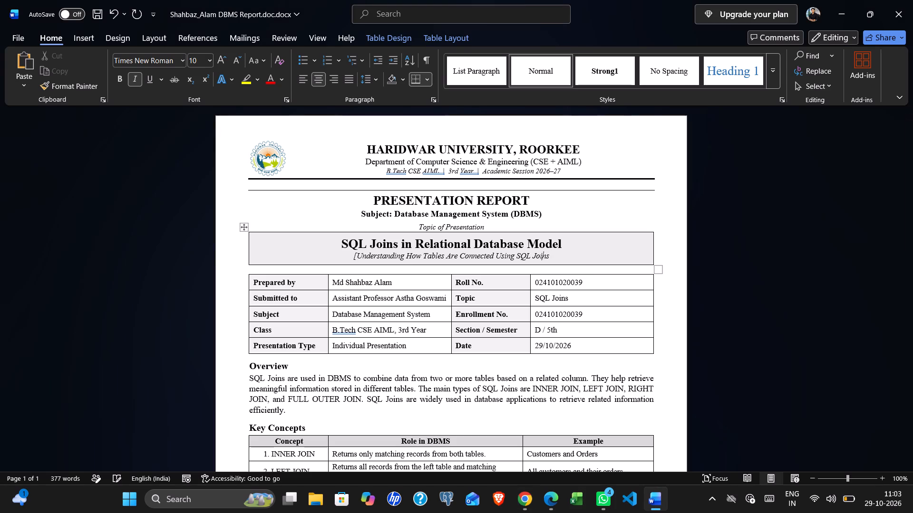
{"action": "key", "text": "Left"}
{"action": "key", "text": "Left"}
{"action": "key", "text": "Left"}
{"action": "key", "text": "Right"}
{"action": "key", "text": "BackSpace"}
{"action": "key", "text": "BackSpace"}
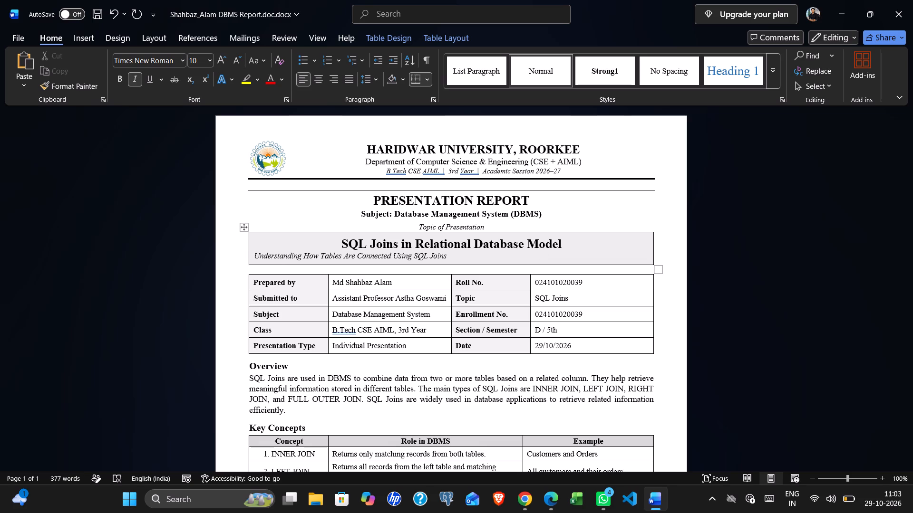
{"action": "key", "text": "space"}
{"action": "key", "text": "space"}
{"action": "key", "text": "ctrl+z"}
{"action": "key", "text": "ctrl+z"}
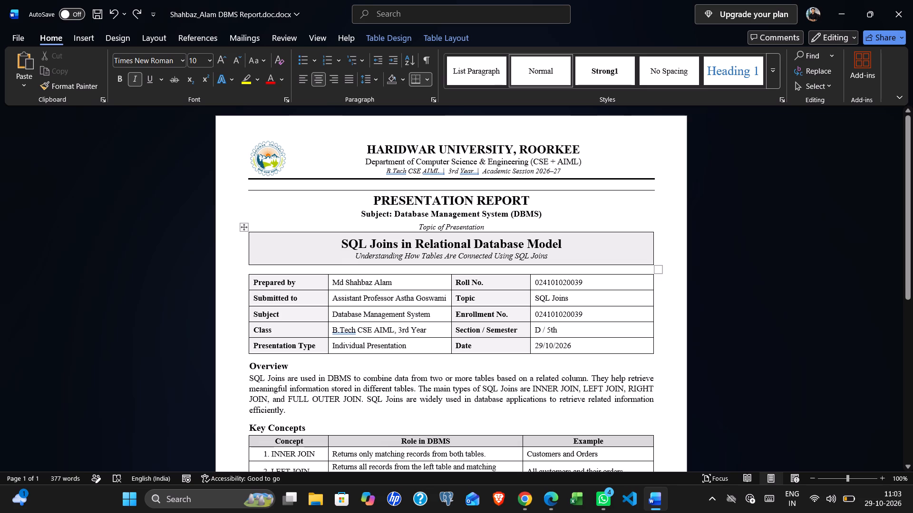
Save the DBMS presentation report with its updated topic title and subtitle.
{"action": "left_click", "coordinate": [592, 237]}
{"action": "left_click", "coordinate": [618, 206]}
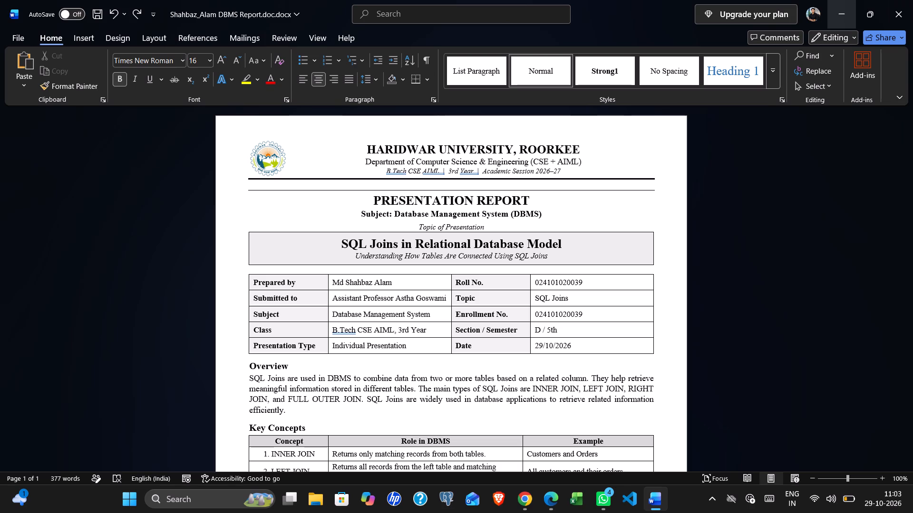
{"action": "key", "text": "ctrl+s"}
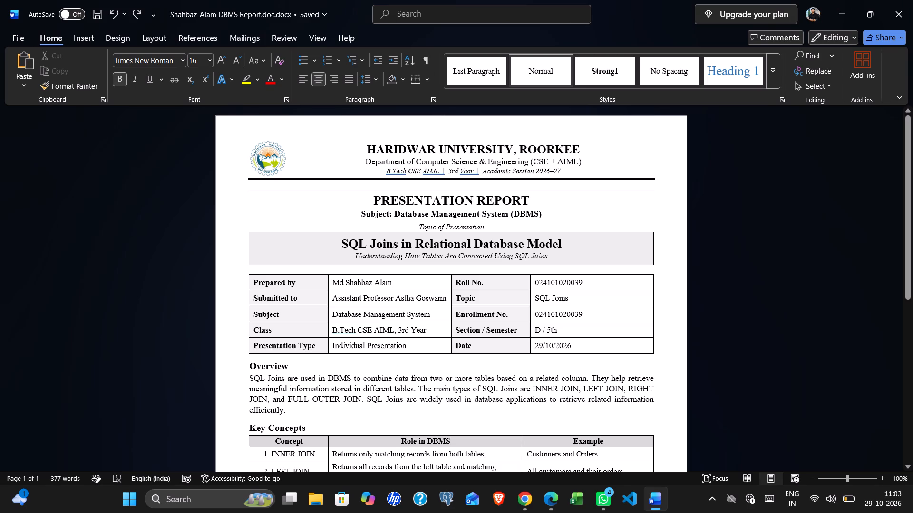
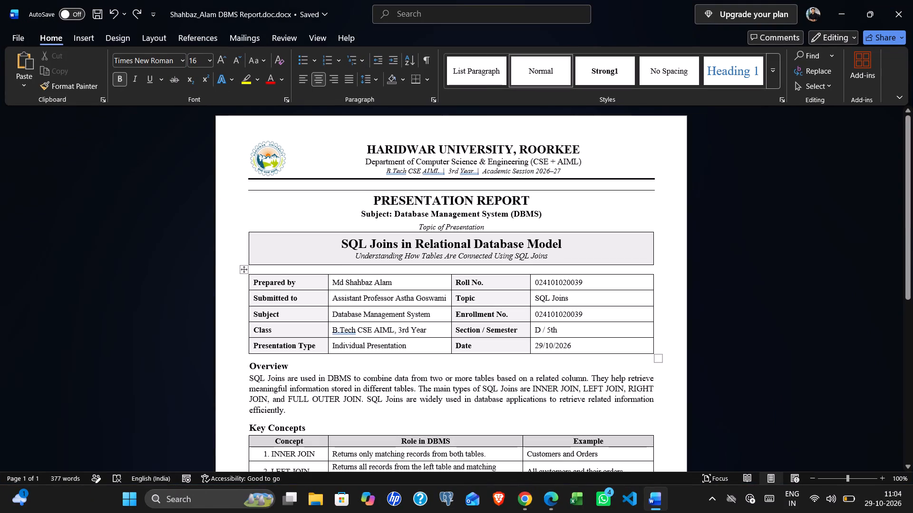
Look over the edited report and open its file details showing the file name and save location.
{"action": "scroll", "coordinate": [290, 298], "scroll_direction": "down", "scroll_amount": 6}
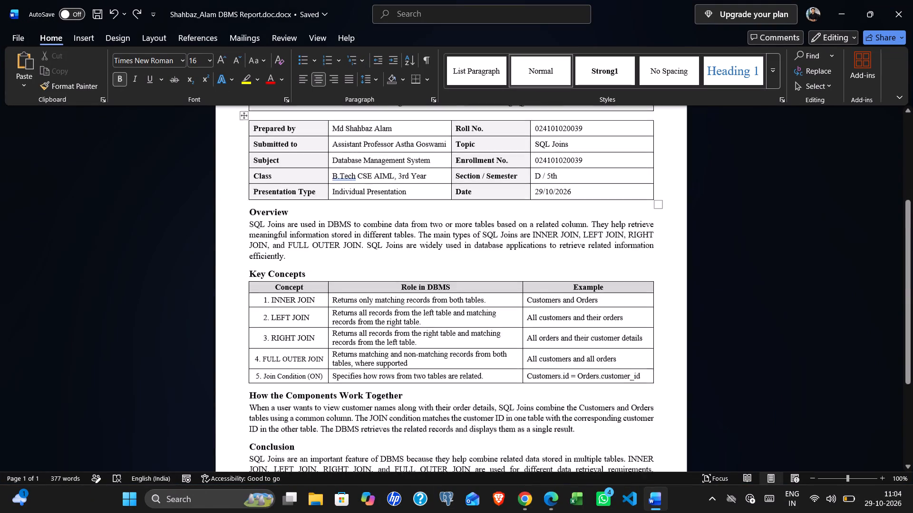
{"action": "scroll", "coordinate": [290, 304], "scroll_direction": "up", "scroll_amount": 20}
{"action": "scroll", "coordinate": [290, 304], "scroll_direction": "up", "scroll_amount": 7}
{"action": "left_click", "coordinate": [319, 17]}
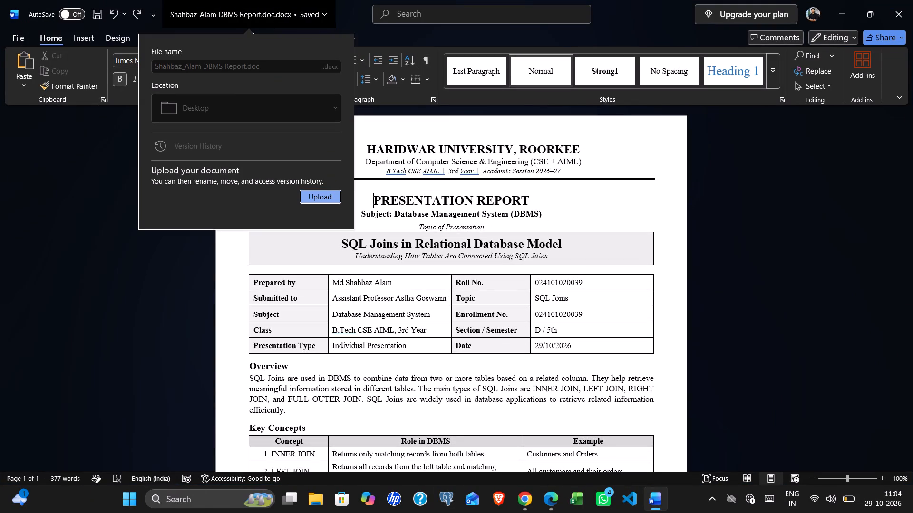
Dismiss the file name and location details, check over the finished DBMS report, and close the document.
{"action": "left_click", "coordinate": [170, 105]}
{"action": "left_click", "coordinate": [125, 301]}
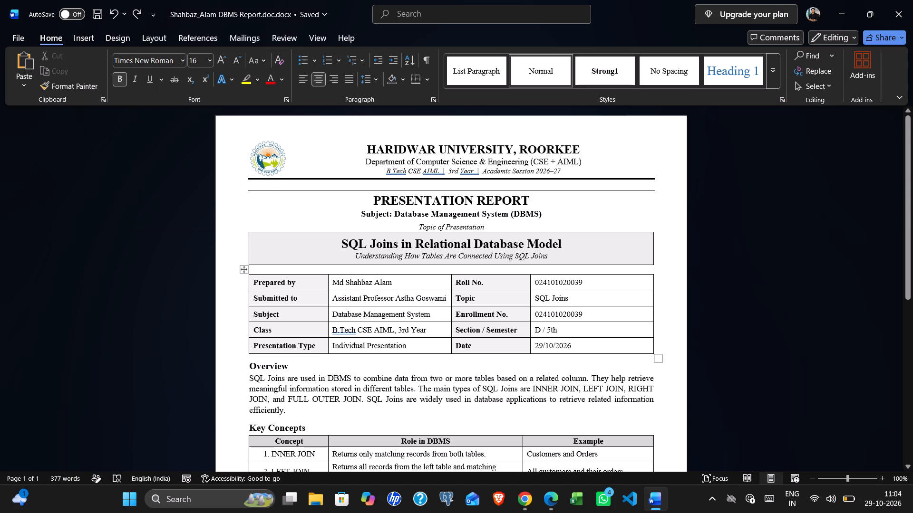
{"action": "scroll", "coordinate": [479, 303], "scroll_direction": "down", "scroll_amount": 6}
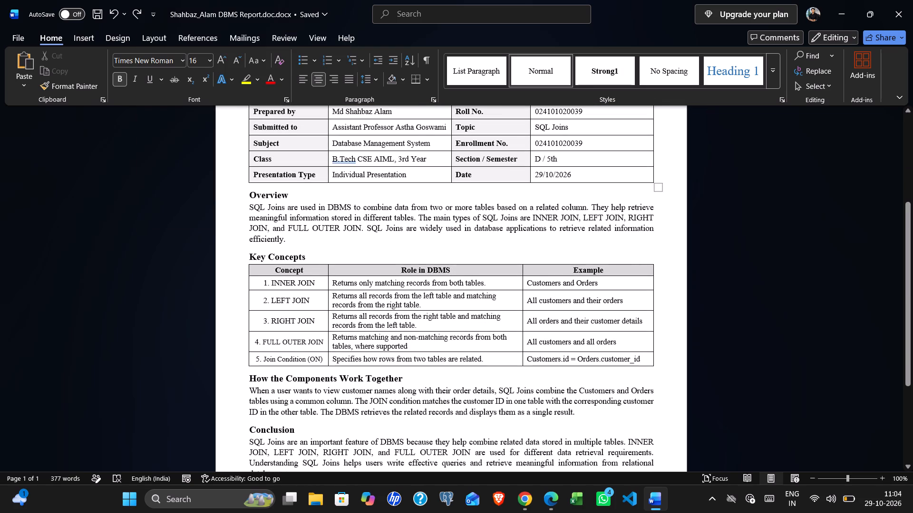
{"action": "left_click", "coordinate": [874, 268]}
{"action": "scroll", "coordinate": [816, 301], "scroll_direction": "up", "scroll_amount": 14}
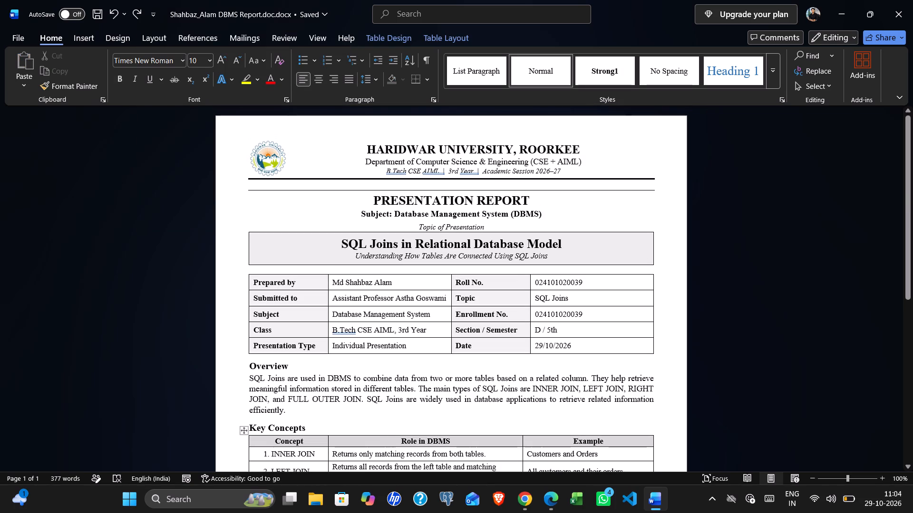
{"action": "left_click", "coordinate": [899, 8]}
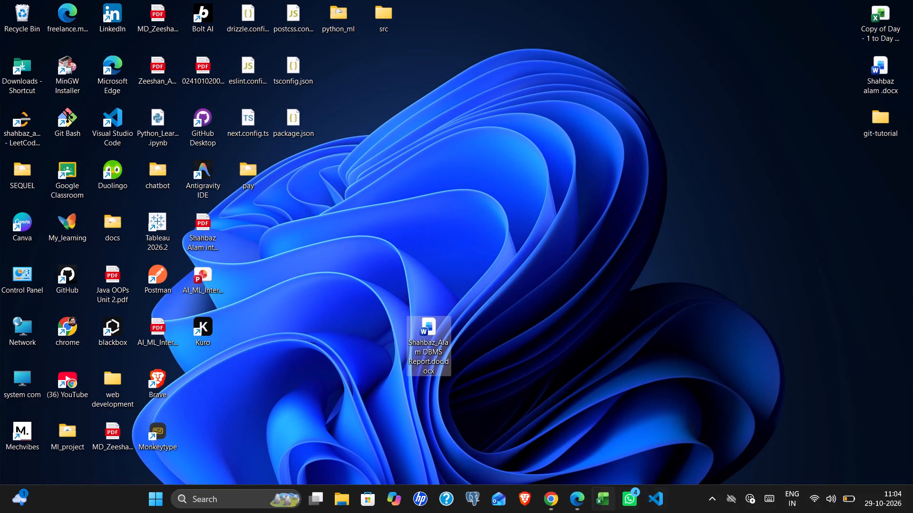
Close the open Chrome and Edge browser windows.
{"action": "left_click", "coordinate": [597, 395]}
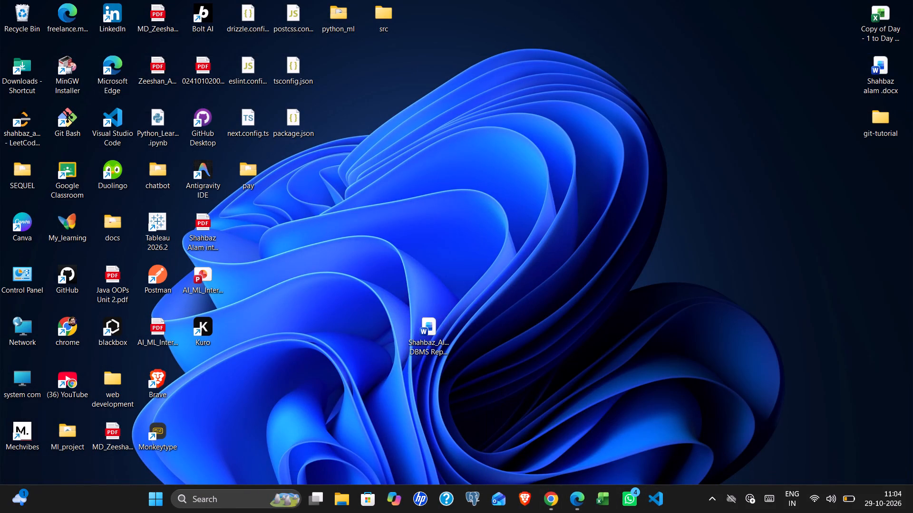
{"action": "left_click", "coordinate": [631, 396]}
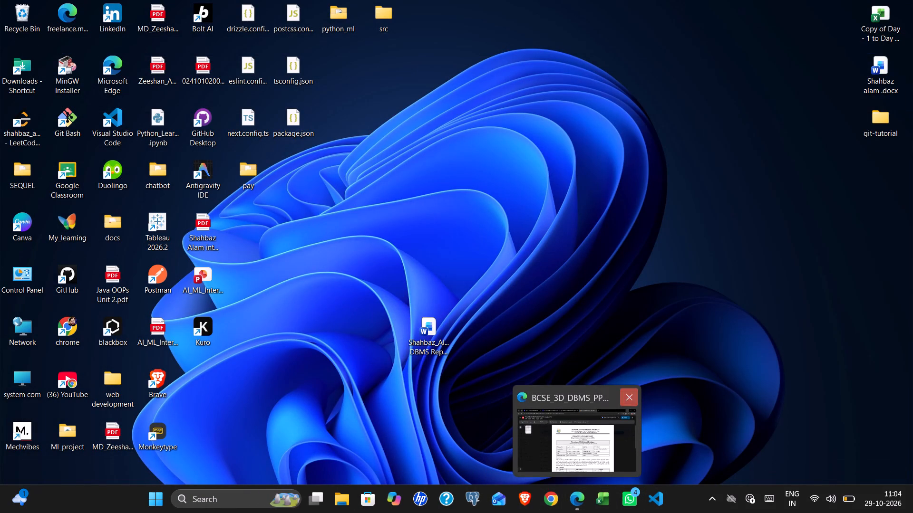
Reopen the DBMS Report document from the desktop in Word and maximize its window.
{"action": "double_click", "coordinate": [427, 320]}
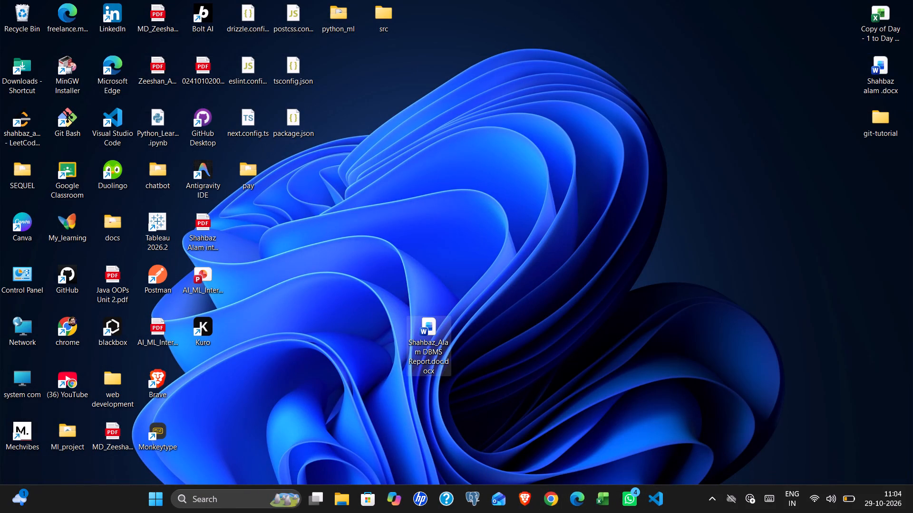
{"action": "left_click", "coordinate": [418, 322]}
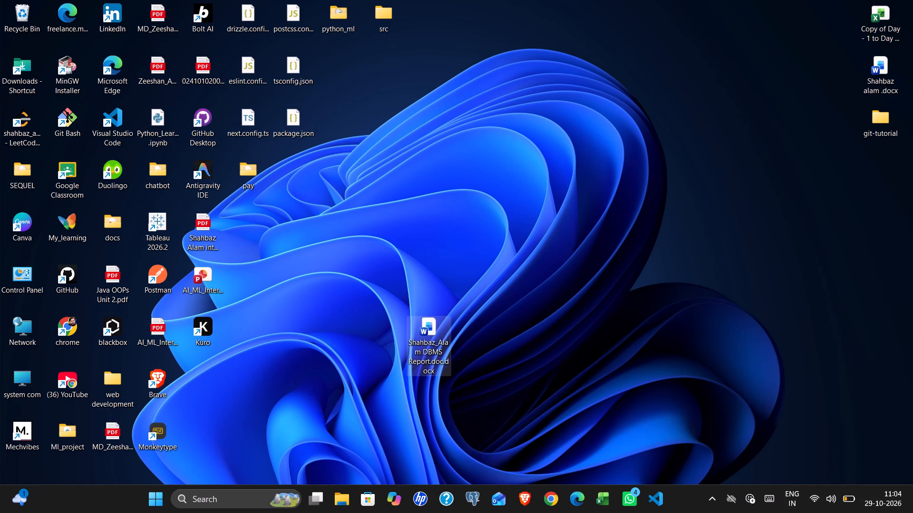
{"action": "double_click", "coordinate": [423, 324]}
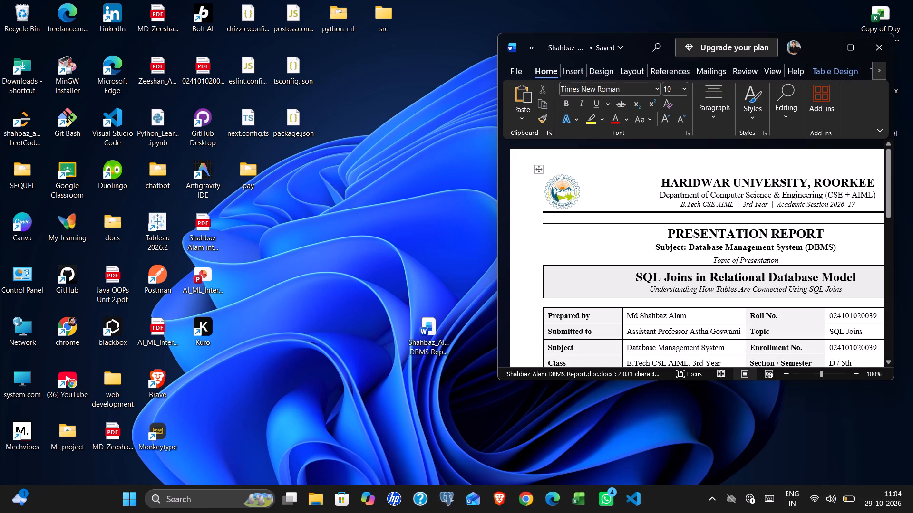
{"action": "left_click", "coordinate": [846, 51]}
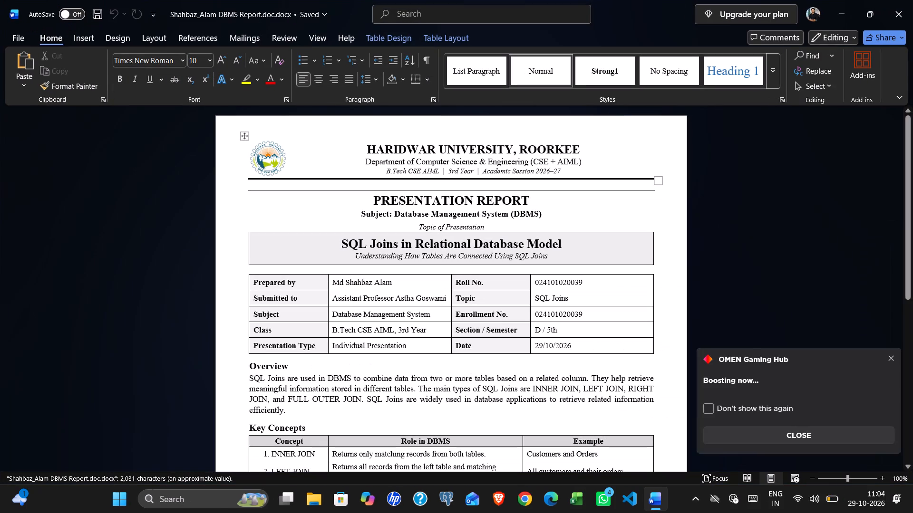
Examine the reopened report from the university header and topic title down to the signature table, and close the document.
{"action": "scroll", "coordinate": [766, 307], "scroll_direction": "down", "scroll_amount": 5}
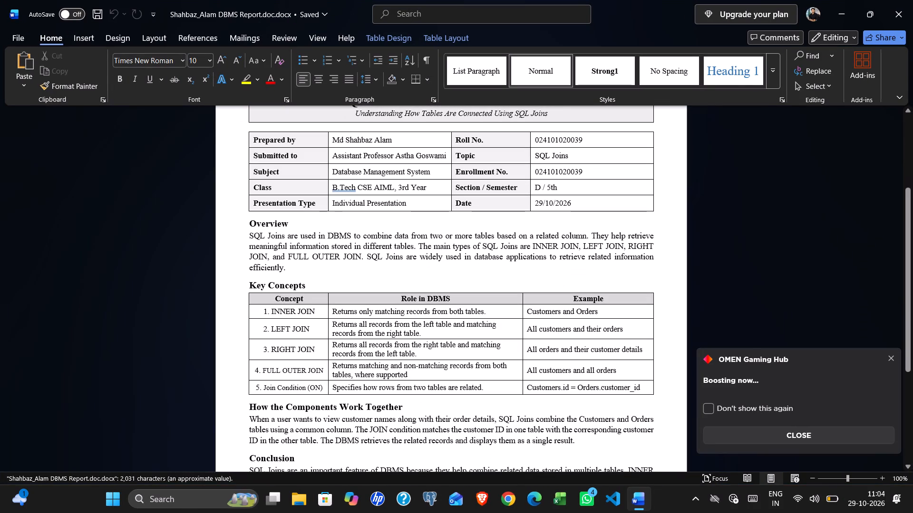
{"action": "scroll", "coordinate": [546, 325], "scroll_direction": "down", "scroll_amount": 18}
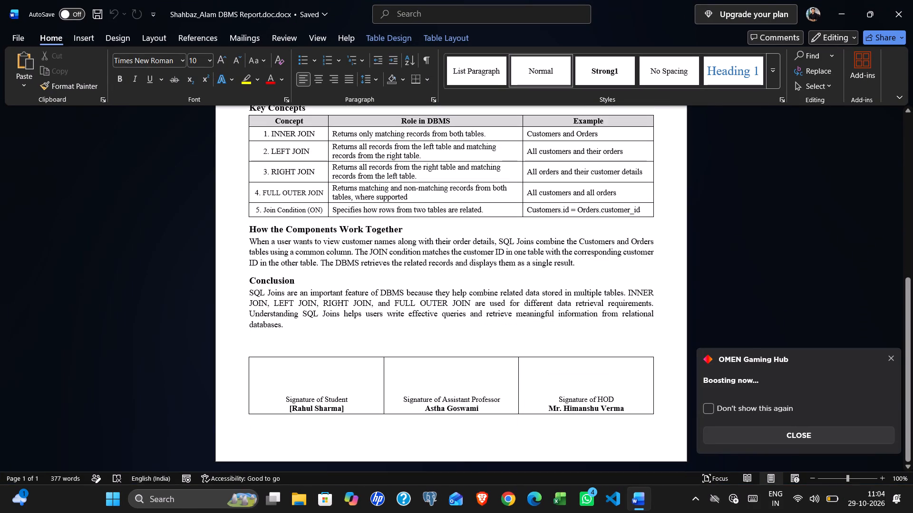
{"action": "scroll", "coordinate": [542, 362], "scroll_direction": "up", "scroll_amount": 8}
{"action": "scroll", "coordinate": [543, 337], "scroll_direction": "up", "scroll_amount": 13}
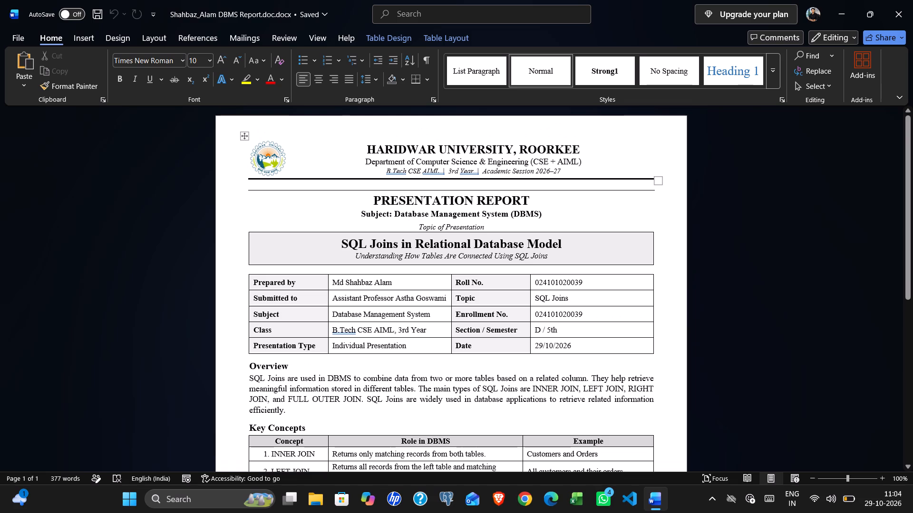
{"action": "scroll", "coordinate": [543, 342], "scroll_direction": "down", "scroll_amount": 9}
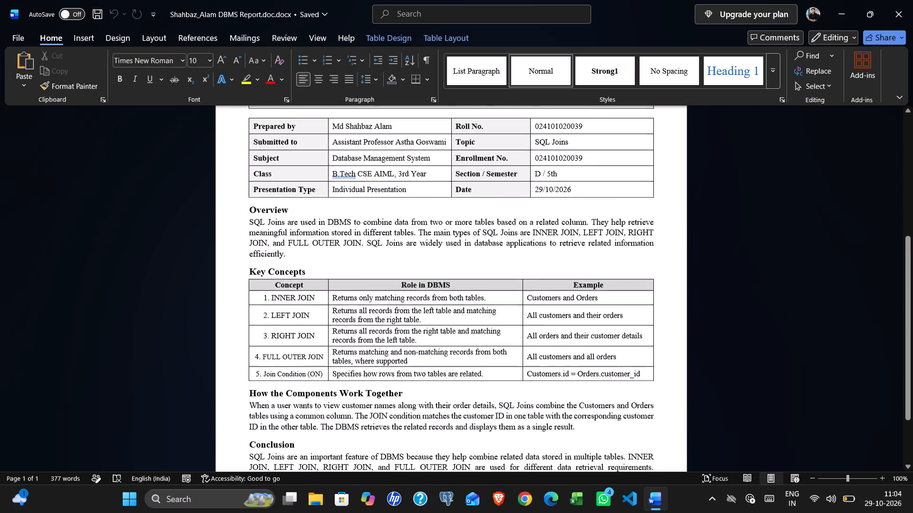
{"action": "scroll", "coordinate": [543, 344], "scroll_direction": "up", "scroll_amount": 4}
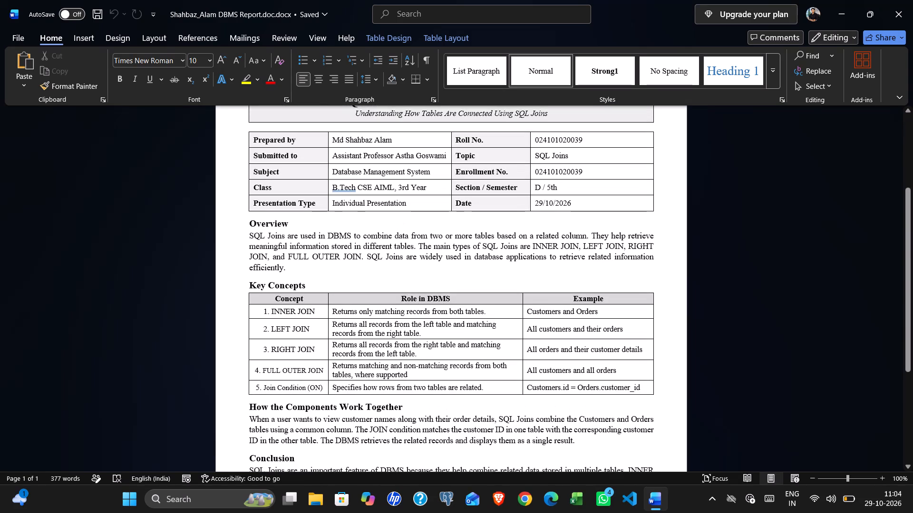
{"action": "scroll", "coordinate": [543, 344], "scroll_direction": "up", "scroll_amount": 2}
{"action": "scroll", "coordinate": [543, 344], "scroll_direction": "down", "scroll_amount": 11}
{"action": "scroll", "coordinate": [543, 344], "scroll_direction": "up", "scroll_amount": 11}
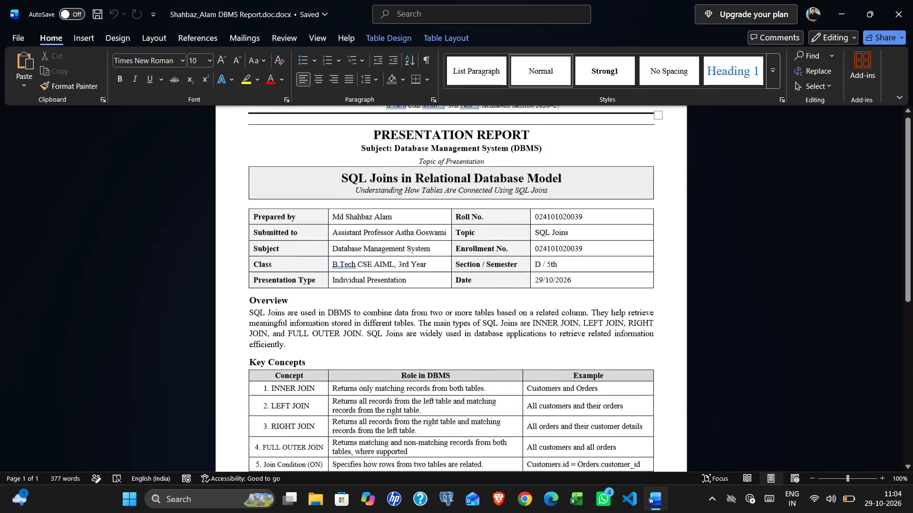
{"action": "scroll", "coordinate": [543, 344], "scroll_direction": "up", "scroll_amount": 9}
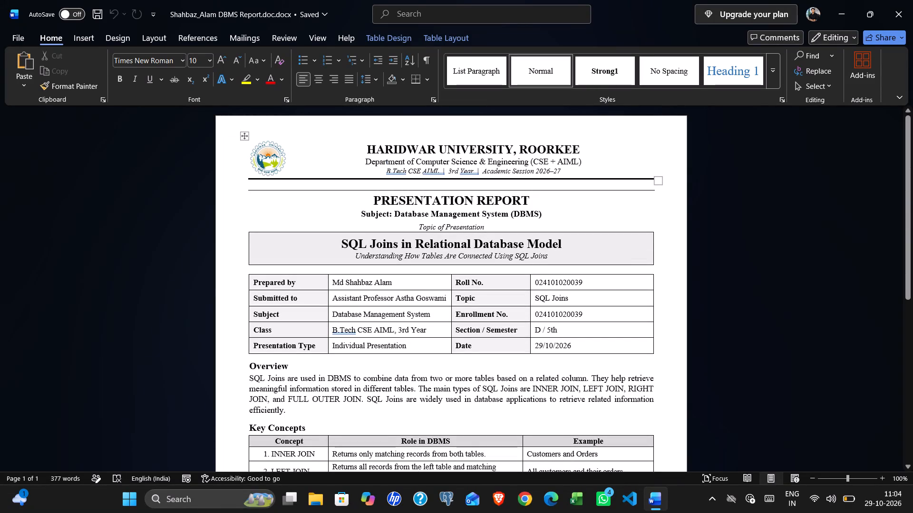
{"action": "left_click", "coordinate": [900, 11]}
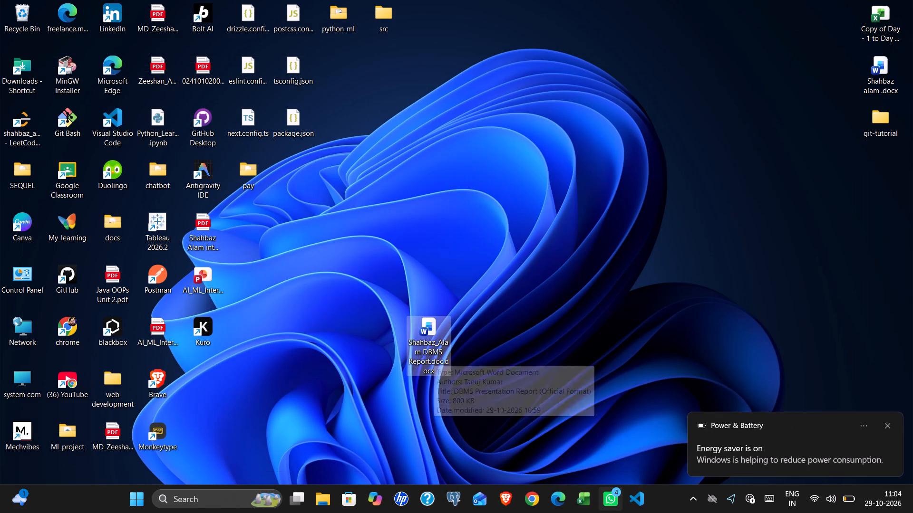
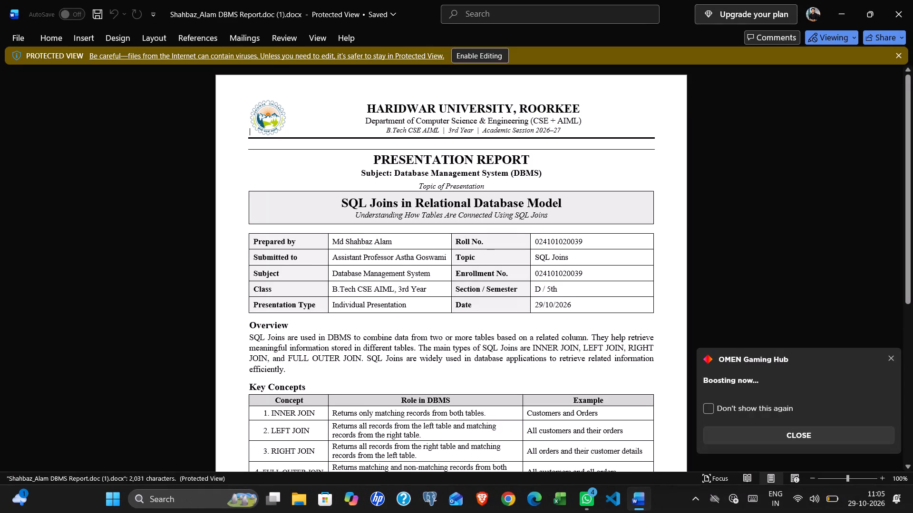
Review the protected-view copy of the DBMS report from the university header through the key concepts and conclusion to the signature table.
{"action": "scroll", "coordinate": [578, 274], "scroll_direction": "down", "scroll_amount": 1}
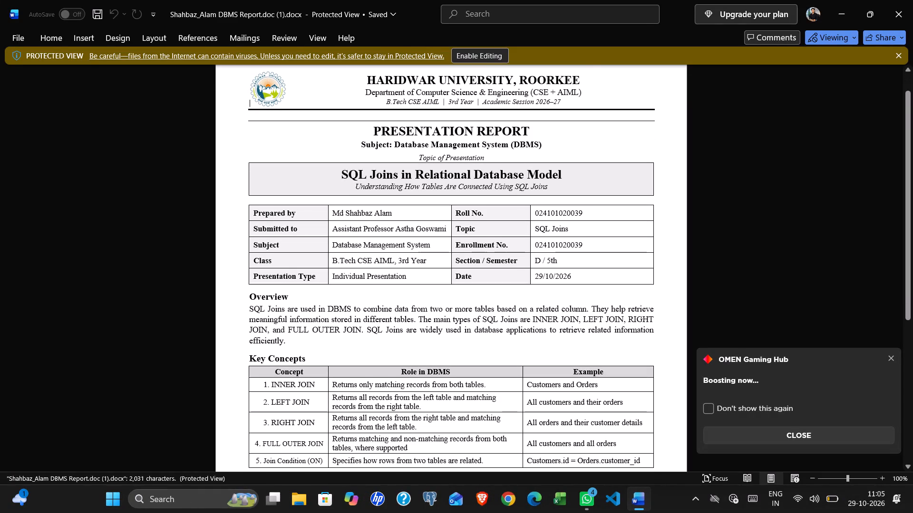
{"action": "scroll", "coordinate": [579, 275], "scroll_direction": "down", "scroll_amount": 2}
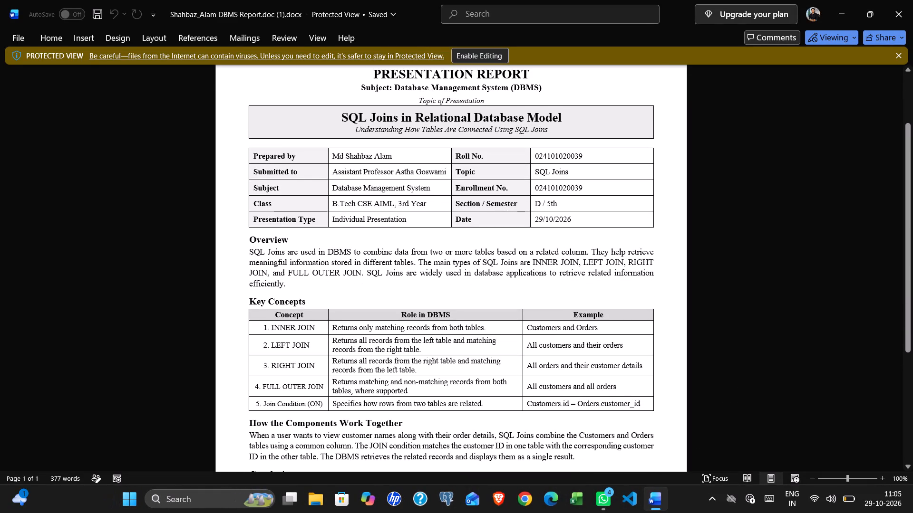
{"action": "scroll", "coordinate": [593, 289], "scroll_direction": "down", "scroll_amount": 20}
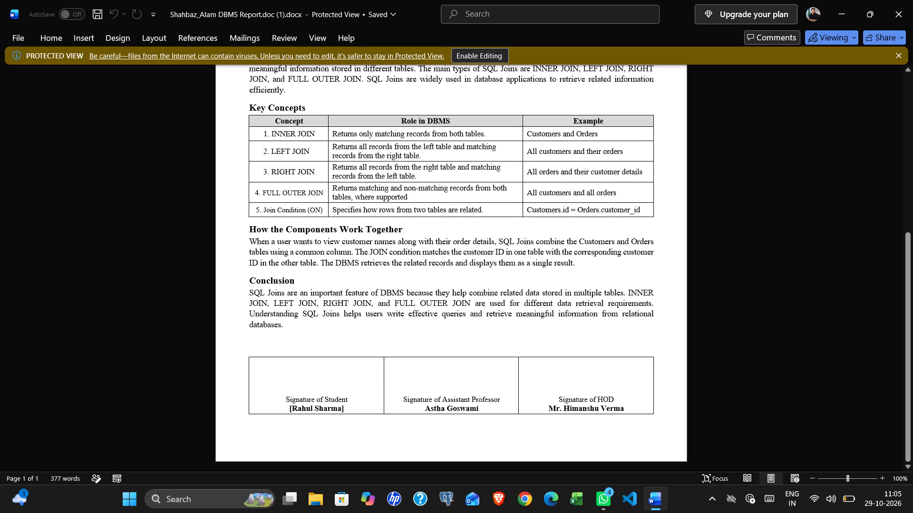
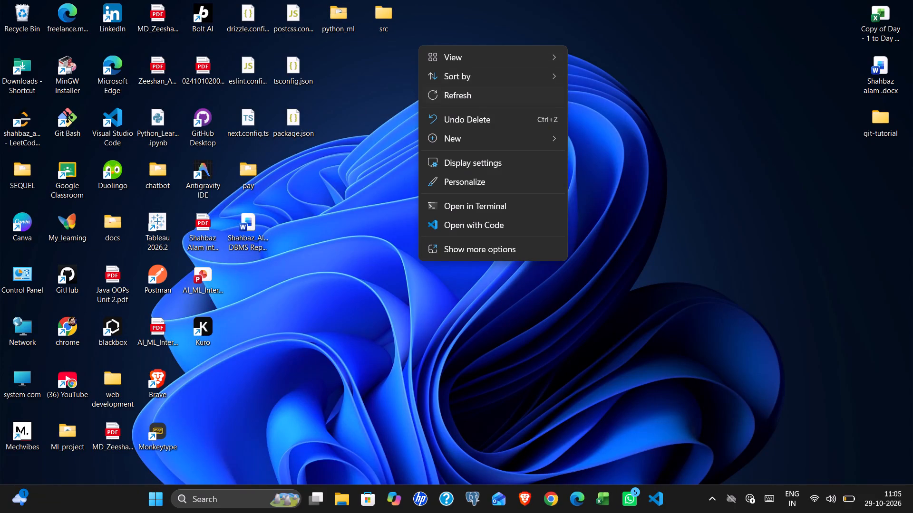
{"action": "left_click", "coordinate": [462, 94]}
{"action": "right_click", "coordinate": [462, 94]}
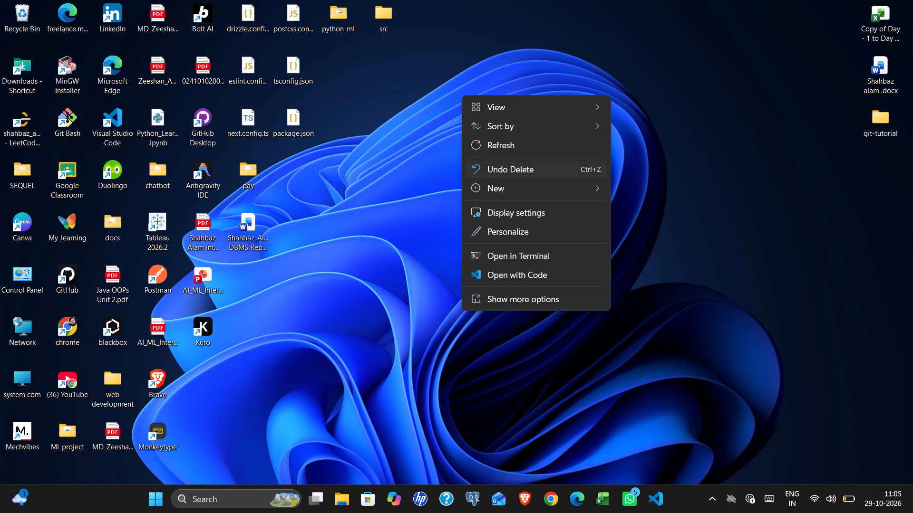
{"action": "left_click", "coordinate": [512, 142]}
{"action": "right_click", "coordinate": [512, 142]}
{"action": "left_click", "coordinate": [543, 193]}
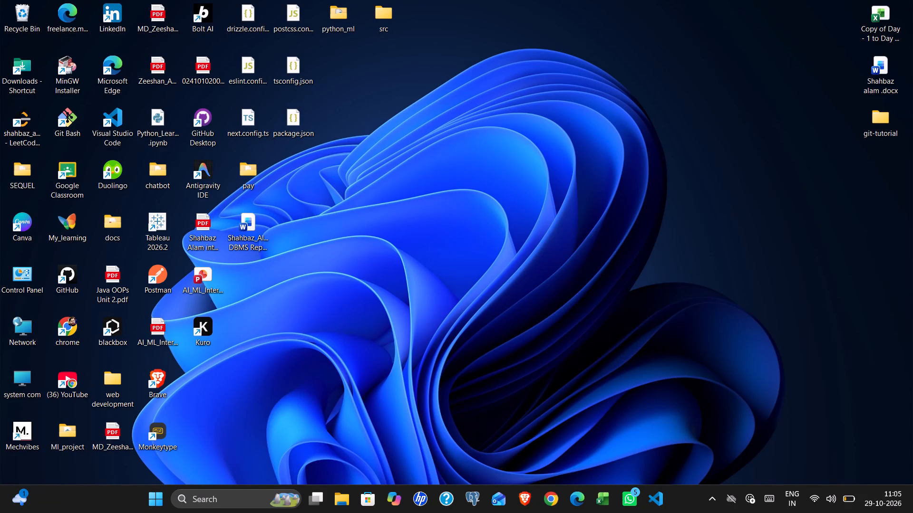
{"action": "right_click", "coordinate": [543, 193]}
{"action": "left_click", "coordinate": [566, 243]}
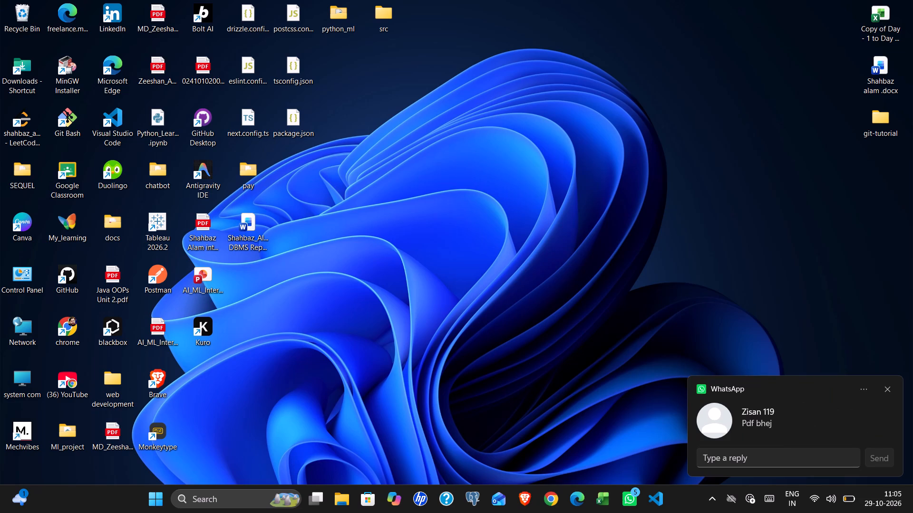
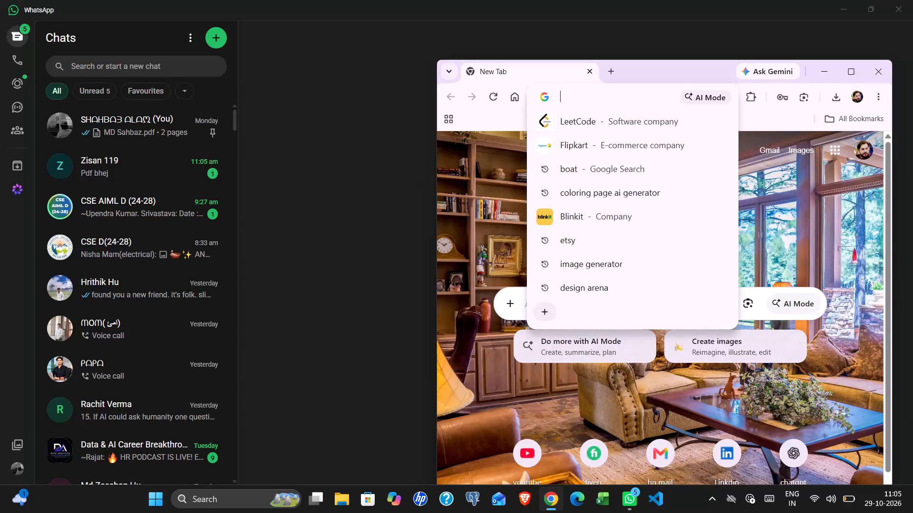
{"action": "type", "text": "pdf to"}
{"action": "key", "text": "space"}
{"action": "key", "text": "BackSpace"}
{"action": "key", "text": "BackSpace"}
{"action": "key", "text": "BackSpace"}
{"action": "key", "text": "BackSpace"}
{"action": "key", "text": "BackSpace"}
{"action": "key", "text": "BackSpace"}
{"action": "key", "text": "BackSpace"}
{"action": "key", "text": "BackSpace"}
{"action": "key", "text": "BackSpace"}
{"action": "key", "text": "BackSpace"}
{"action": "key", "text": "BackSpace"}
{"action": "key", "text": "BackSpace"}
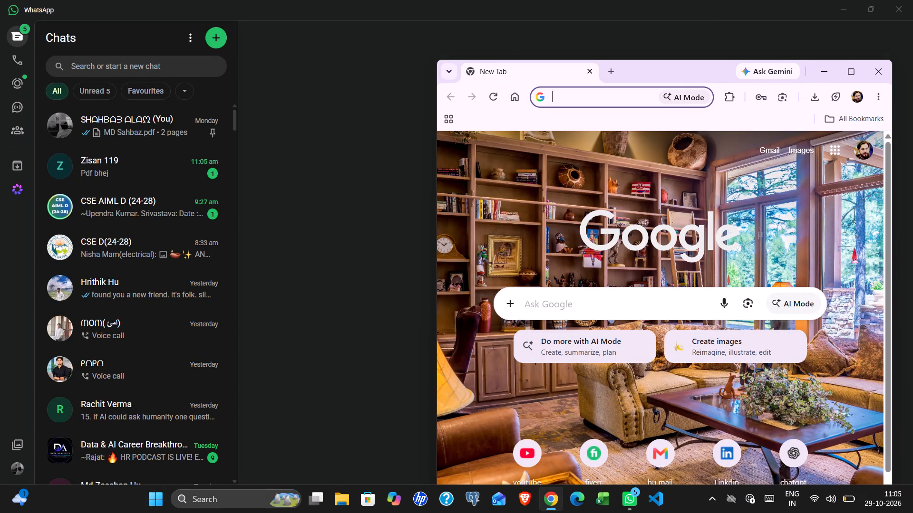
Search the web for "word to pdf" and open the iLovePDF Word to PDF converter.
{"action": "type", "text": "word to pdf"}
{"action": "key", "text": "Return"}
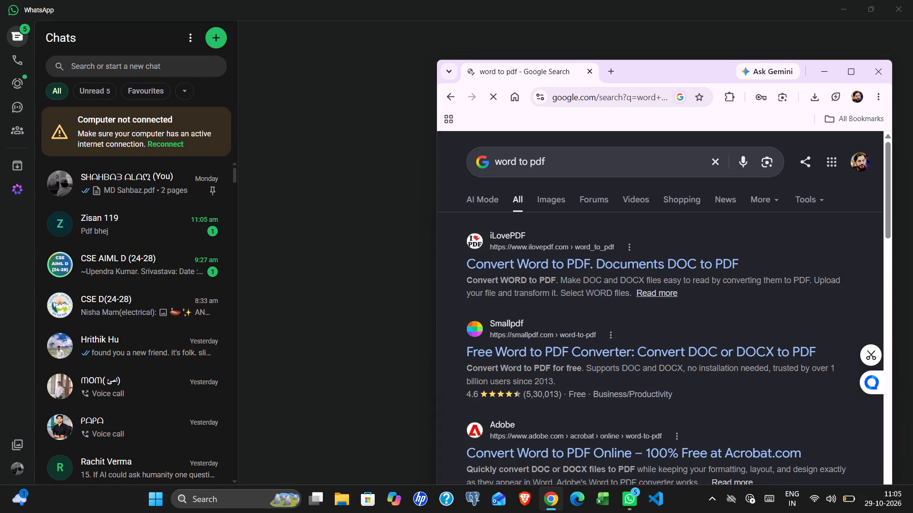
{"action": "left_click", "coordinate": [491, 270]}
{"action": "left_click", "coordinate": [651, 268]}
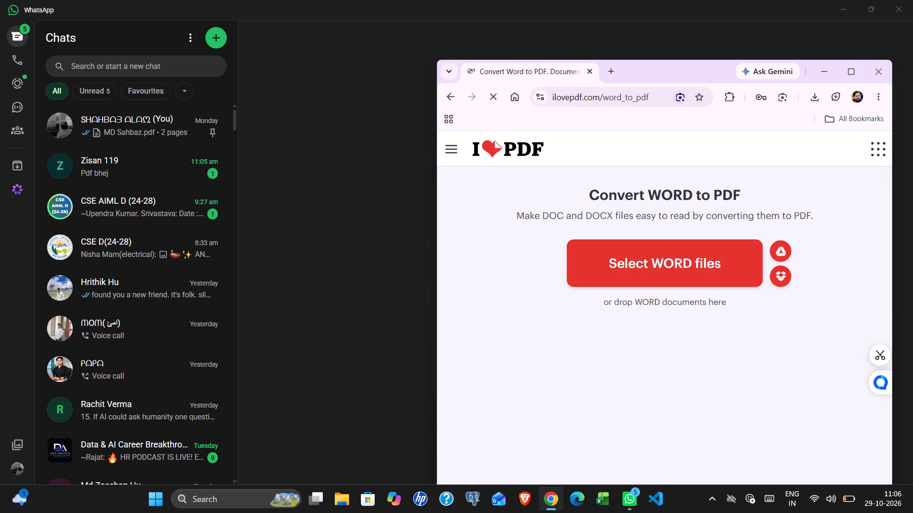
Open the file chooser for selecting a Word file to convert in iLovePDF.
{"action": "left_click", "coordinate": [715, 265]}
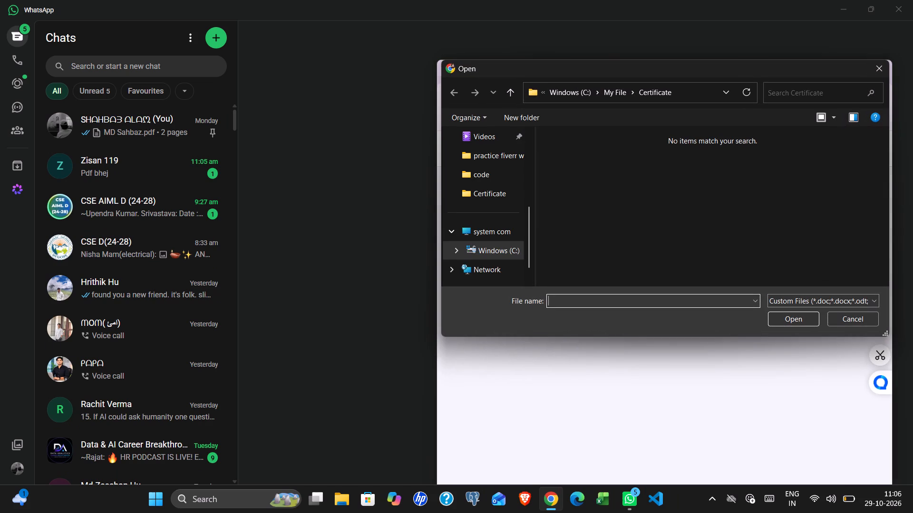
Choose the DBMS Report Word document from the Desktop folder as the file to upload in the browser.
{"action": "scroll", "coordinate": [473, 265], "scroll_direction": "up", "scroll_amount": 5}
{"action": "left_click", "coordinate": [480, 202]}
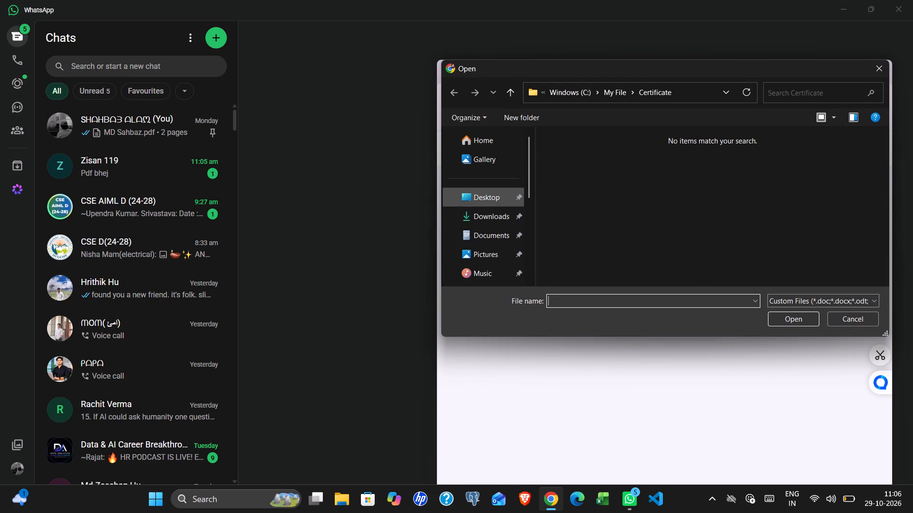
{"action": "scroll", "coordinate": [612, 196], "scroll_direction": "down", "scroll_amount": 5}
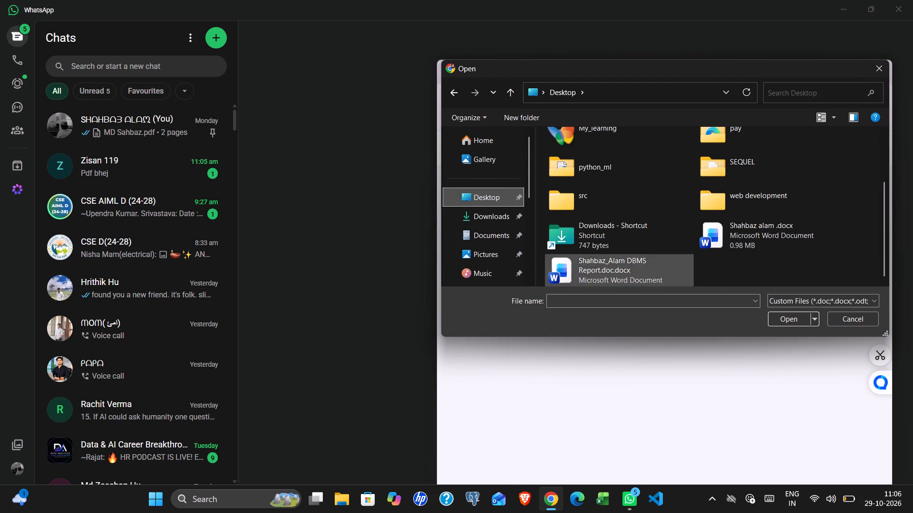
{"action": "left_click", "coordinate": [591, 274]}
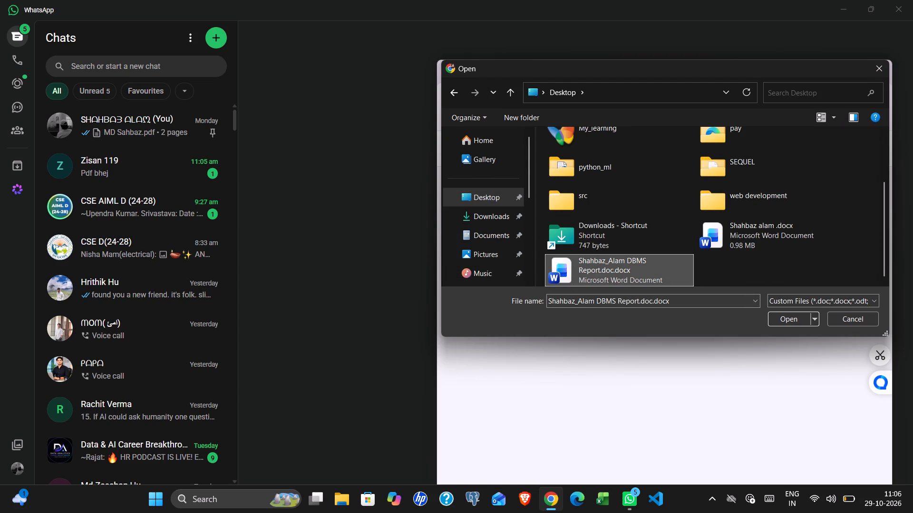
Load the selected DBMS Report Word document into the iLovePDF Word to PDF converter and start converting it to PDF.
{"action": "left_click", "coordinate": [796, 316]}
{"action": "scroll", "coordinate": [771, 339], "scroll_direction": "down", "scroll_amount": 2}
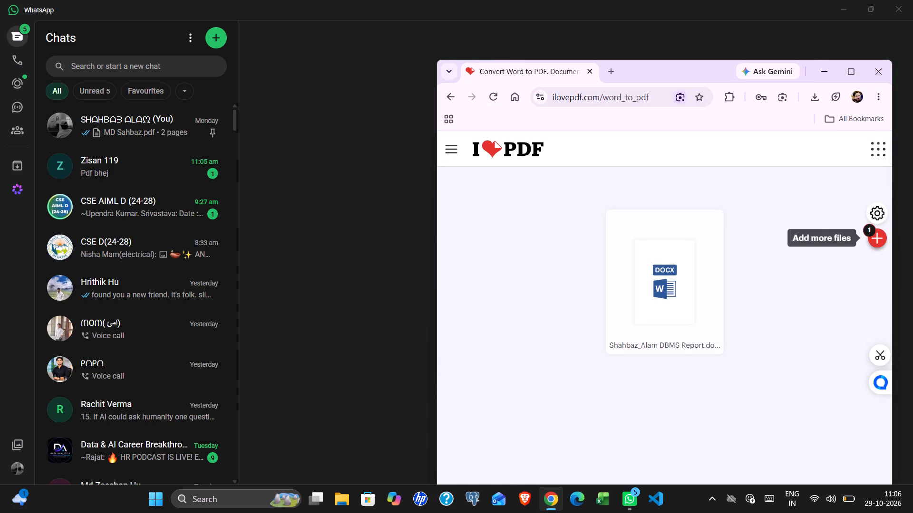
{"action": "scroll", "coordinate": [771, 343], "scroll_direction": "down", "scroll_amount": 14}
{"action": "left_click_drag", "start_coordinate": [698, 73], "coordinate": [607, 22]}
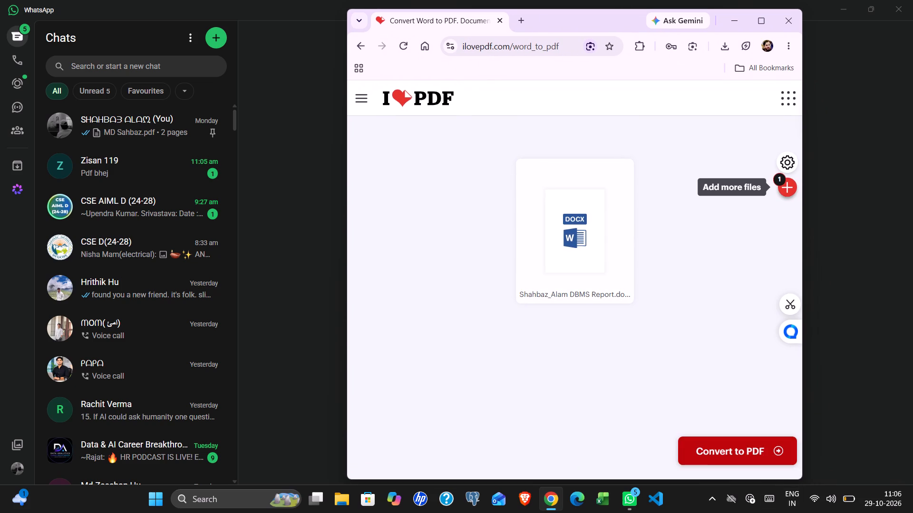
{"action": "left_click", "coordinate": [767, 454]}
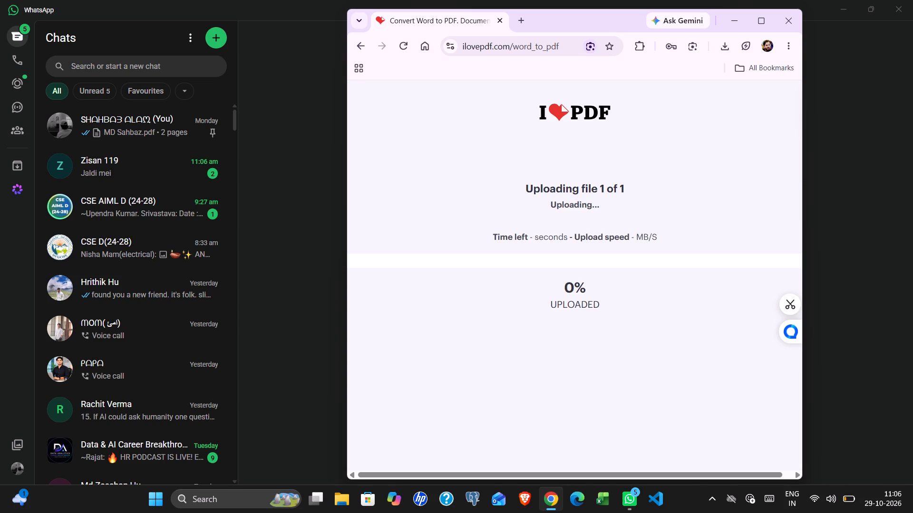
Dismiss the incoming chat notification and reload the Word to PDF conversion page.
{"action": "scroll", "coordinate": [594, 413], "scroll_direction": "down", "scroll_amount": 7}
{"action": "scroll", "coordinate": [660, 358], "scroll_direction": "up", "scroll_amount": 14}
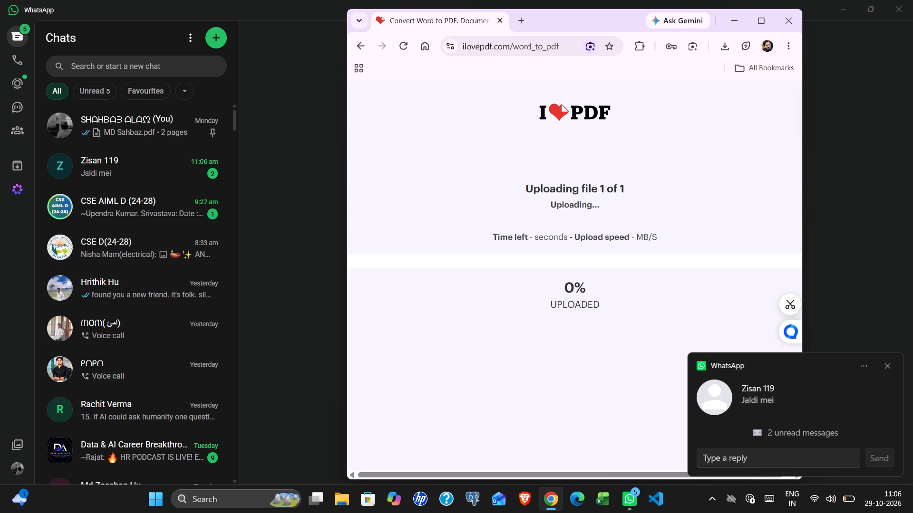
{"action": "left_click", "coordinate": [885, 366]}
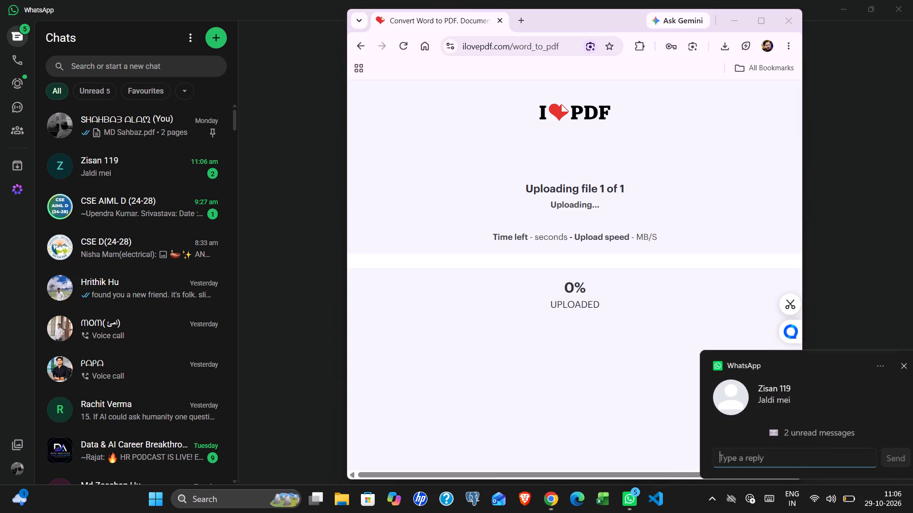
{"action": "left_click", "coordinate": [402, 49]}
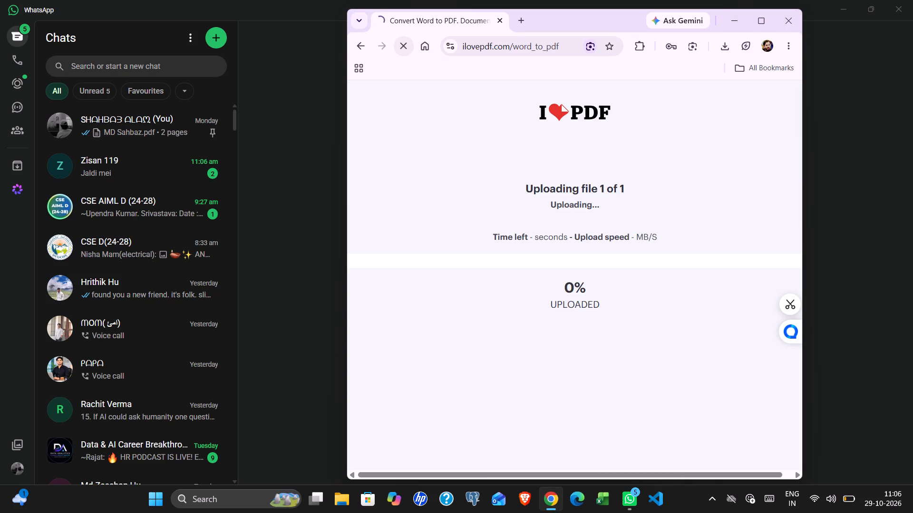
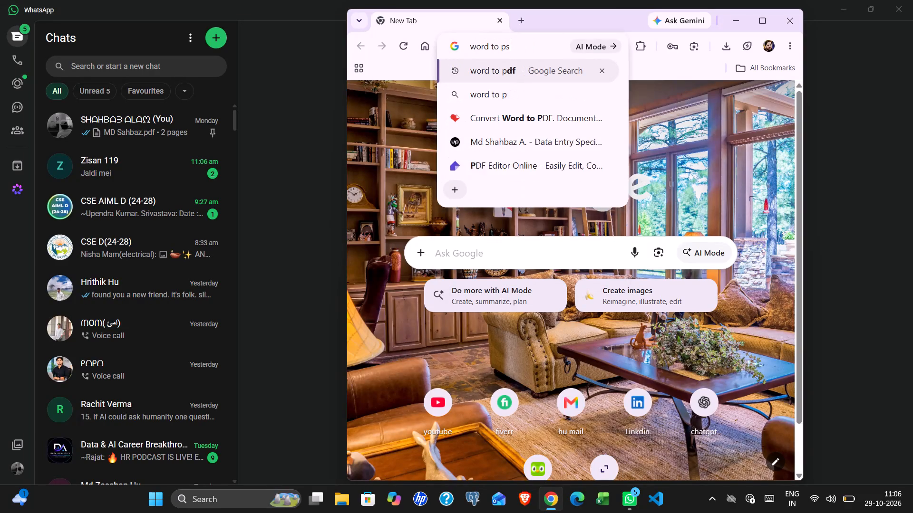
Correct the query to "word to pdf" and search Google for it.
{"action": "key", "text": "BackSpace"}
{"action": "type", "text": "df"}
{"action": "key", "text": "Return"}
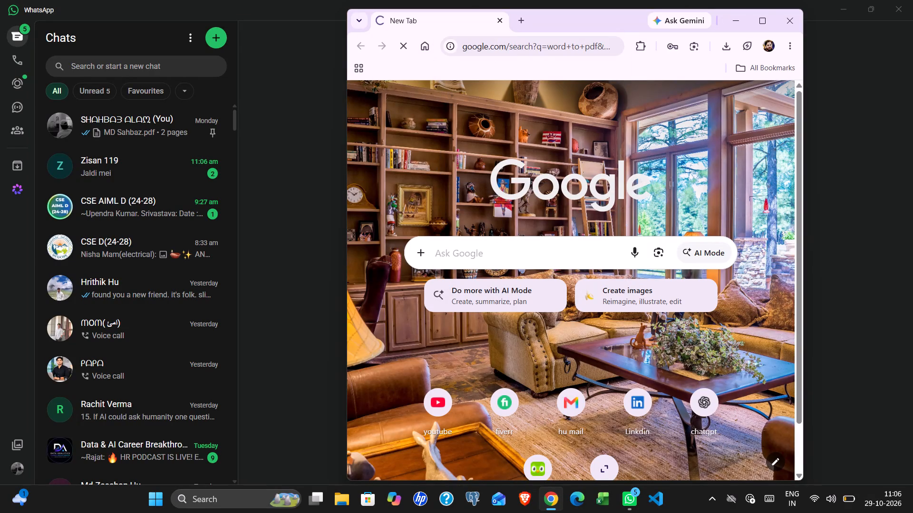
Open the list of available Wi-Fi networks to check the internet connection.
{"action": "left_click", "coordinate": [813, 502]}
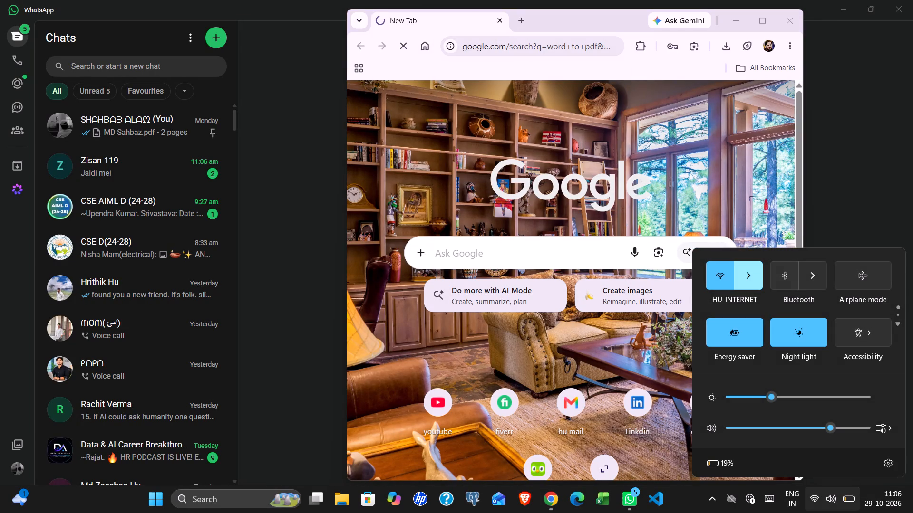
{"action": "left_click", "coordinate": [754, 279]}
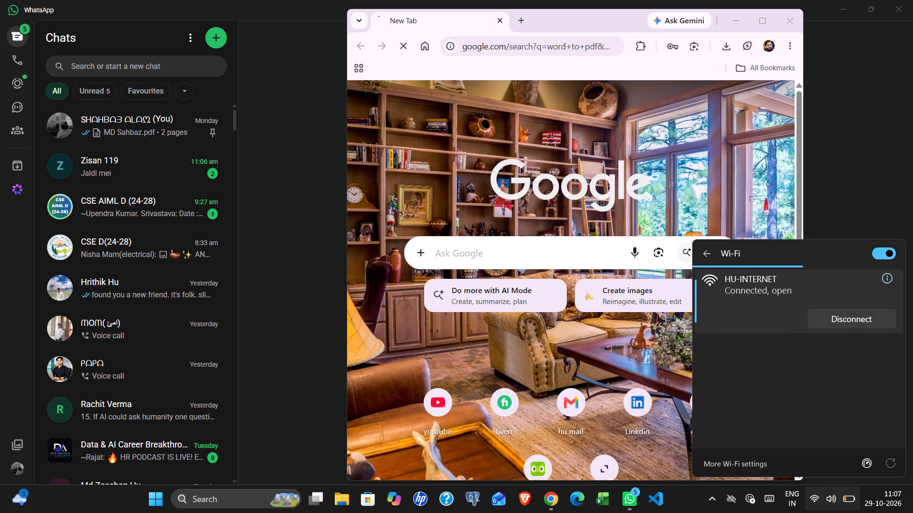
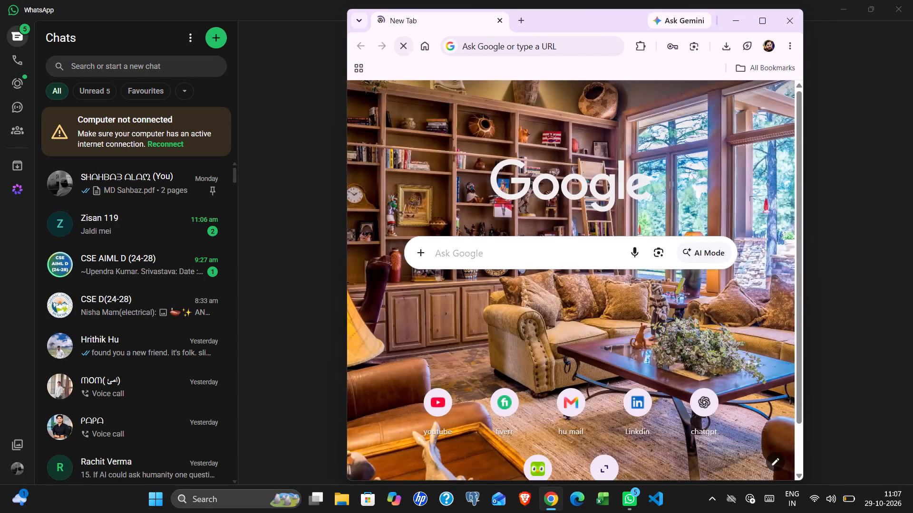
Search Google for "word to pdf" from the new browser tab, reusing the earlier search.
{"action": "left_click", "coordinate": [515, 254]}
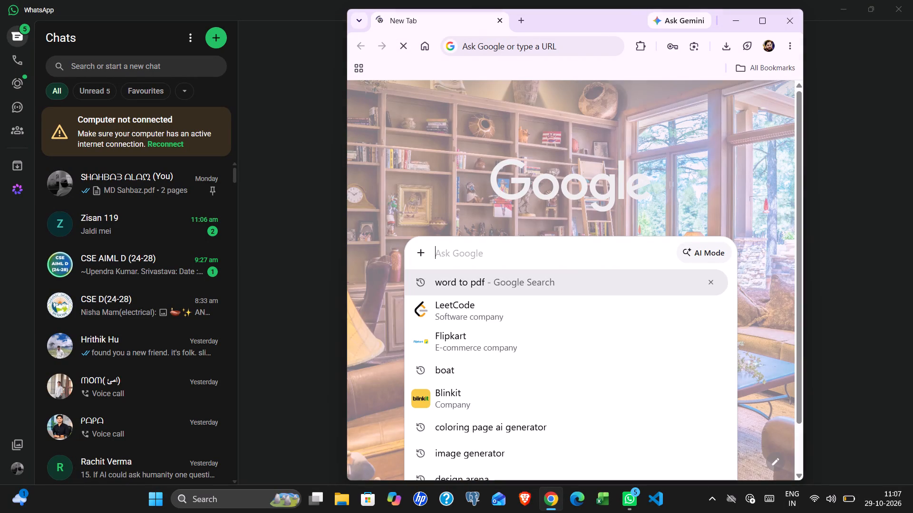
{"action": "left_click", "coordinate": [454, 284]}
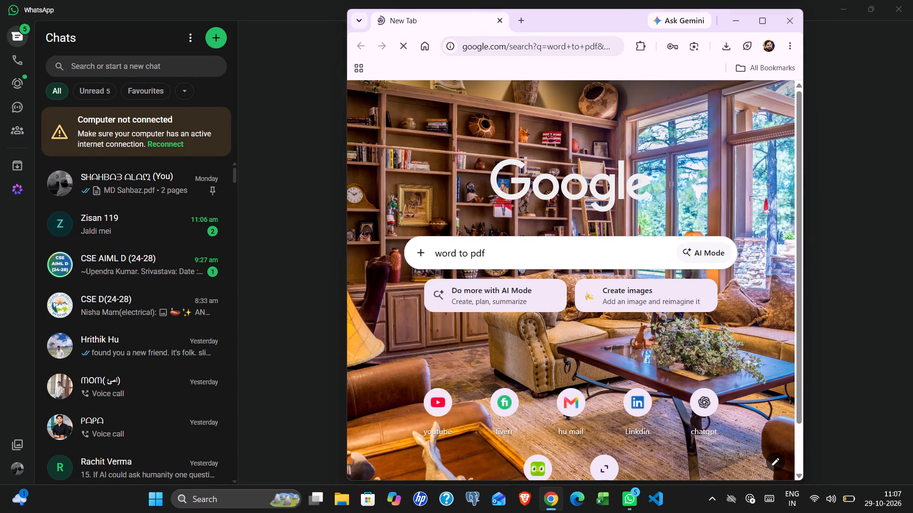
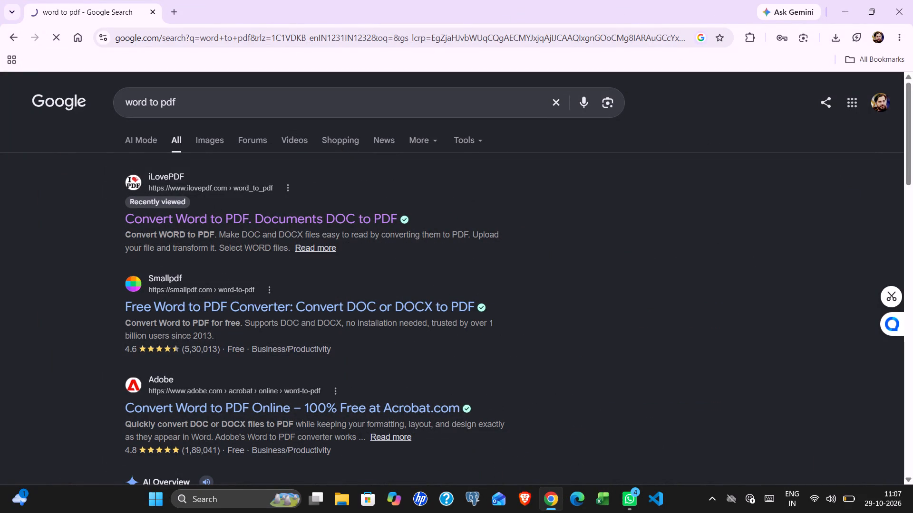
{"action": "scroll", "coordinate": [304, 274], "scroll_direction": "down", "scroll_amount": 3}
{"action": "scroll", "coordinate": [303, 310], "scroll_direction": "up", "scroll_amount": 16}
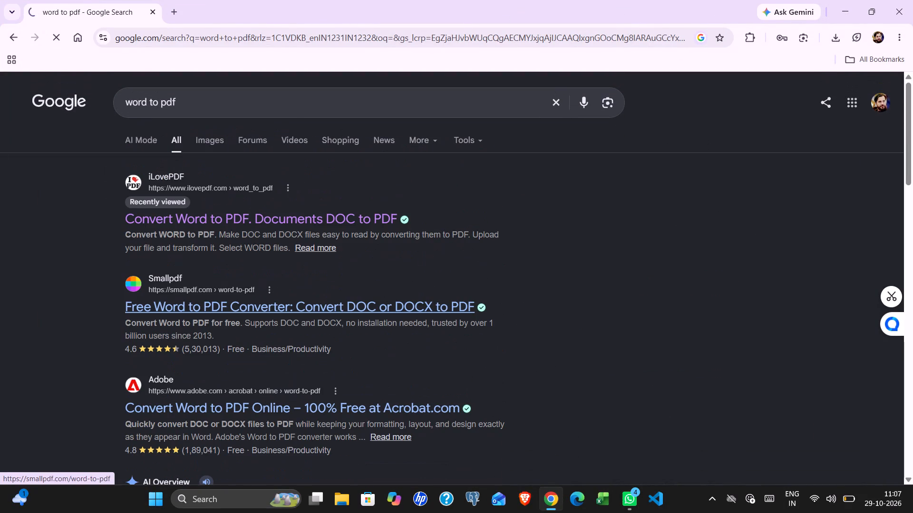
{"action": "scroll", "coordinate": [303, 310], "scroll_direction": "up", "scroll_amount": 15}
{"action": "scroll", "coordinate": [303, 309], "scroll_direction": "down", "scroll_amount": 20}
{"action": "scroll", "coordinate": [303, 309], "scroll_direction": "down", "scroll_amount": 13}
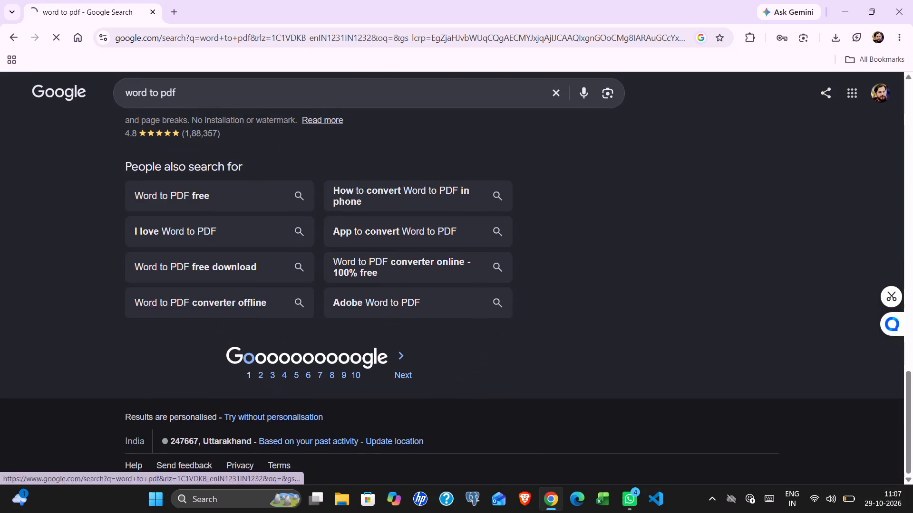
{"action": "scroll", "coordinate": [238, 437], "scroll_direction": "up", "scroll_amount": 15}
Start selecting a Word file for conversion on the iLovePDF Word to PDF page.
{"action": "left_click", "coordinate": [456, 223]}
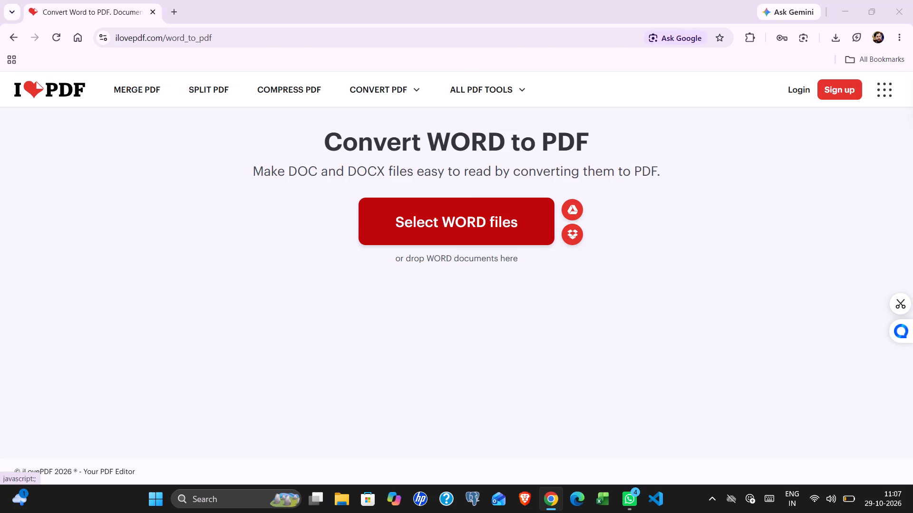
Upload the DBMS Report Word document from the Desktop folder to the Word to PDF converter.
{"action": "scroll", "coordinate": [275, 180], "scroll_direction": "down", "scroll_amount": 8}
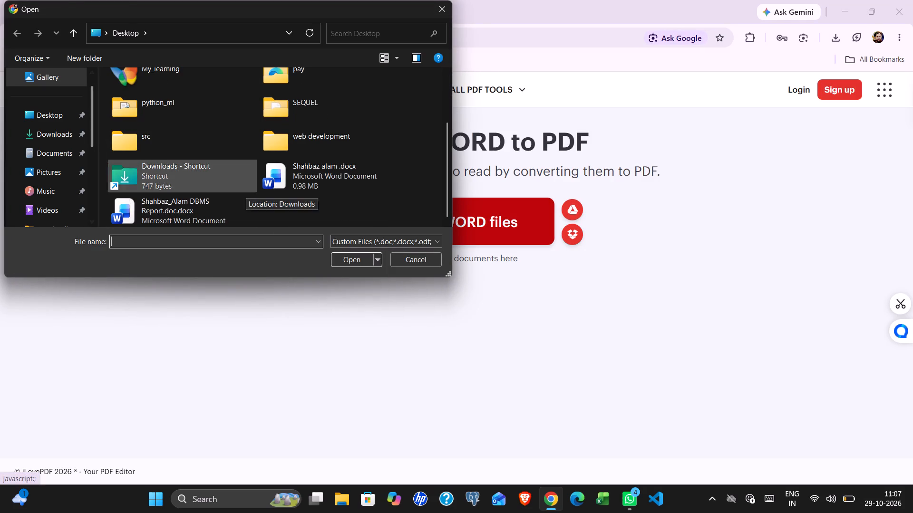
{"action": "left_click", "coordinate": [132, 212]}
{"action": "left_click", "coordinate": [354, 256]}
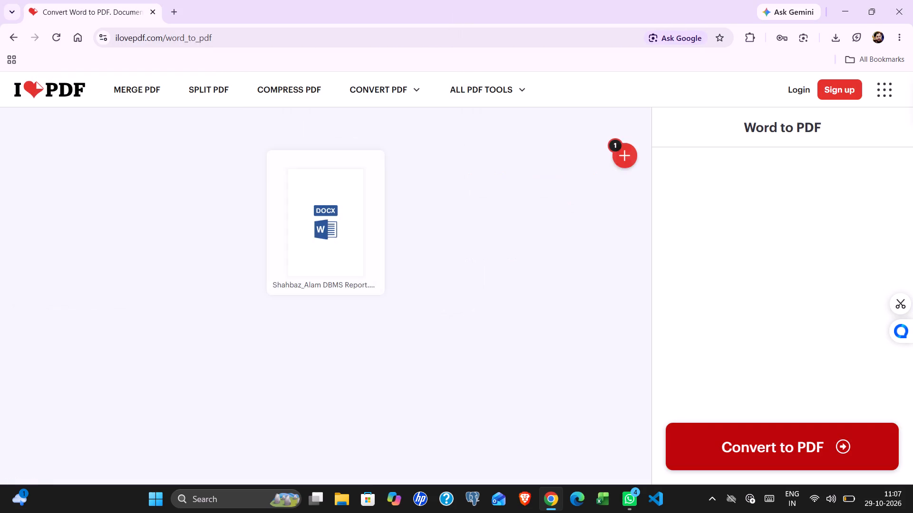
Convert the uploaded DBMS Report document to PDF and download the converted file.
{"action": "left_click", "coordinate": [790, 452]}
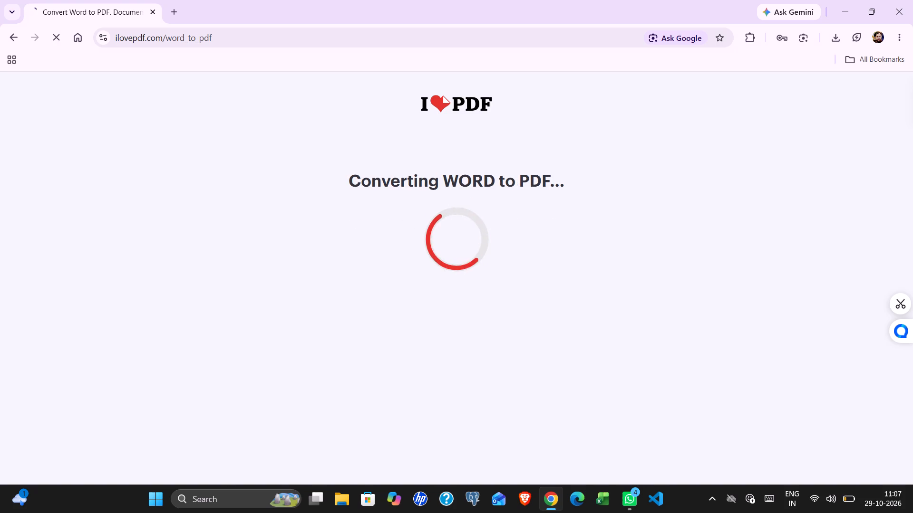
{"action": "left_click", "coordinate": [506, 184]}
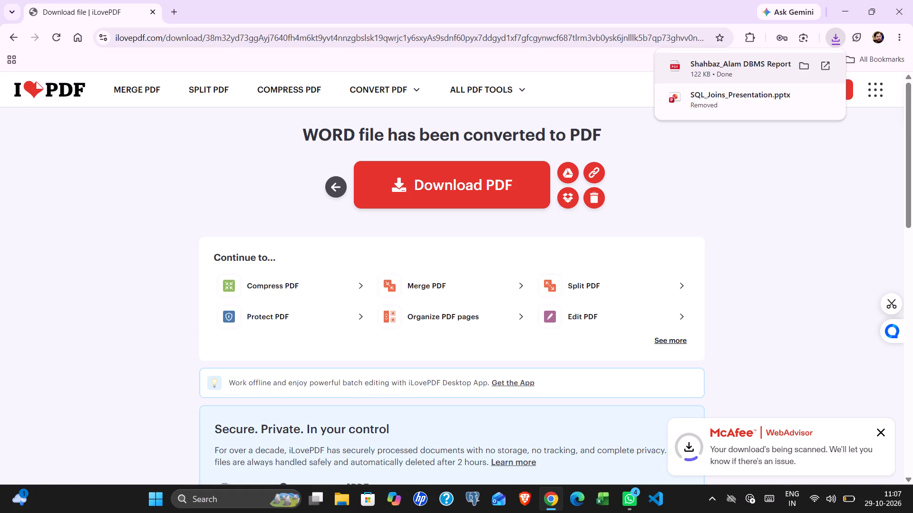
Show the downloaded DBMS Report PDF in its containing folder in File Explorer.
{"action": "left_click", "coordinate": [801, 64]}
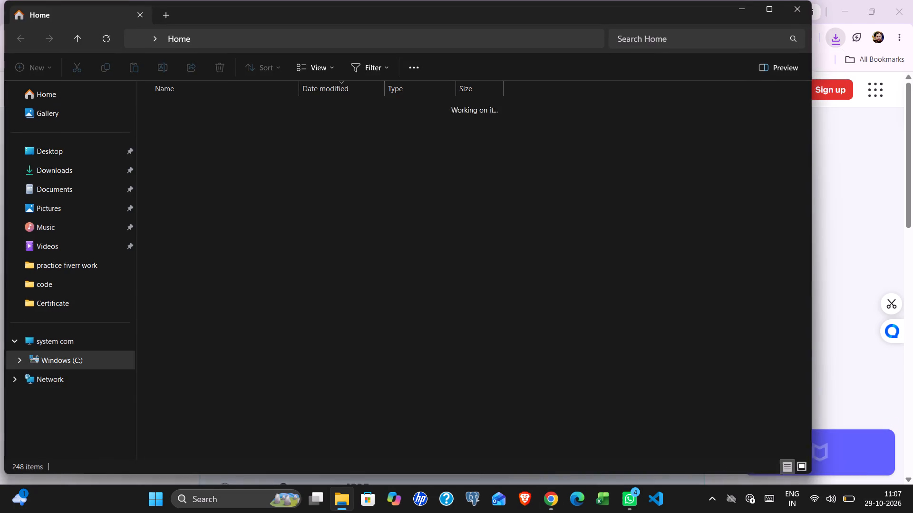
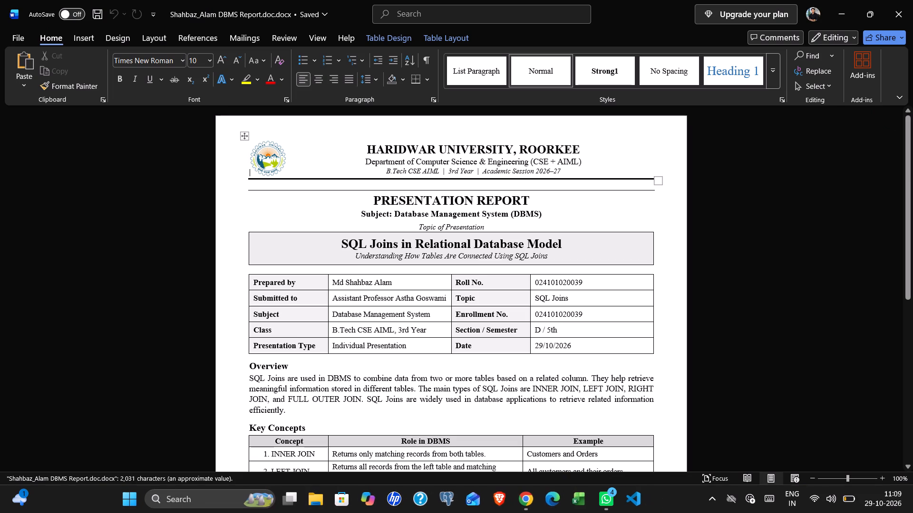
Replace the bracketed placeholder name under Signature of Student in the signature table with the student's own name.
{"action": "scroll", "coordinate": [398, 397], "scroll_direction": "down", "scroll_amount": 20}
{"action": "scroll", "coordinate": [398, 397], "scroll_direction": "down", "scroll_amount": 5}
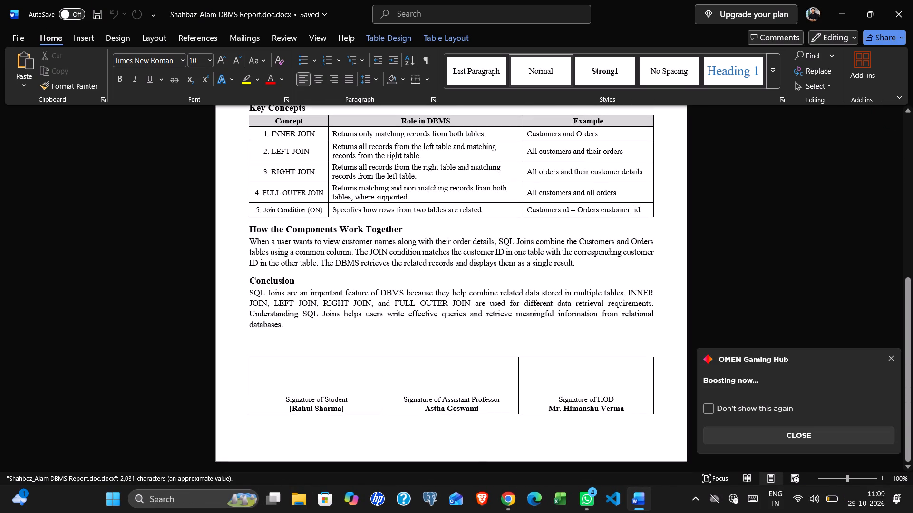
{"action": "left_click", "coordinate": [341, 408]}
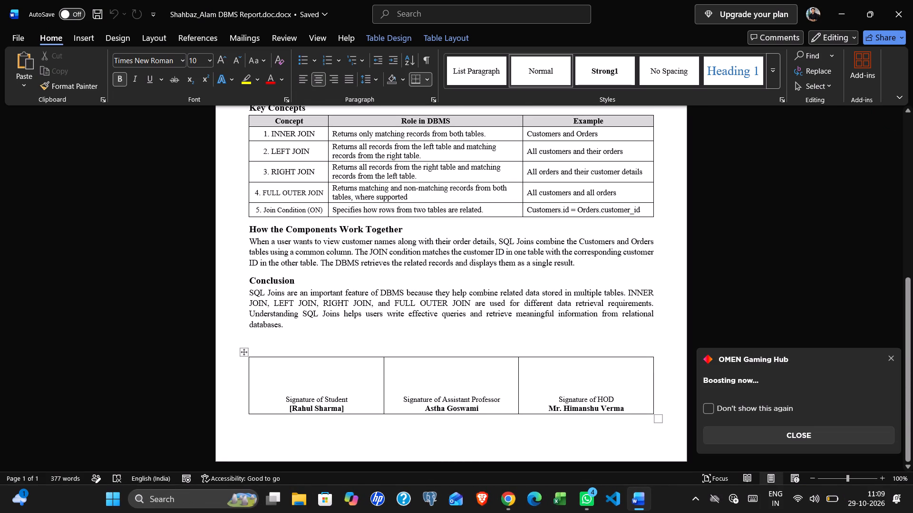
{"action": "left_click", "coordinate": [348, 406]}
{"action": "key", "text": "BackSpace"}
{"action": "key", "text": "BackSpace"}
{"action": "key", "text": "BackSpace"}
{"action": "key", "text": "BackSpace"}
{"action": "key", "text": "BackSpace"}
{"action": "key", "text": "BackSpace"}
{"action": "key", "text": "BackSpace"}
{"action": "key", "text": "BackSpace"}
{"action": "key", "text": "BackSpace"}
{"action": "key", "text": "BackSpace"}
{"action": "key", "text": "BackSpace"}
{"action": "key", "text": "BackSpace"}
{"action": "key", "text": "BackSpace"}
{"action": "key", "text": "BackSpace"}
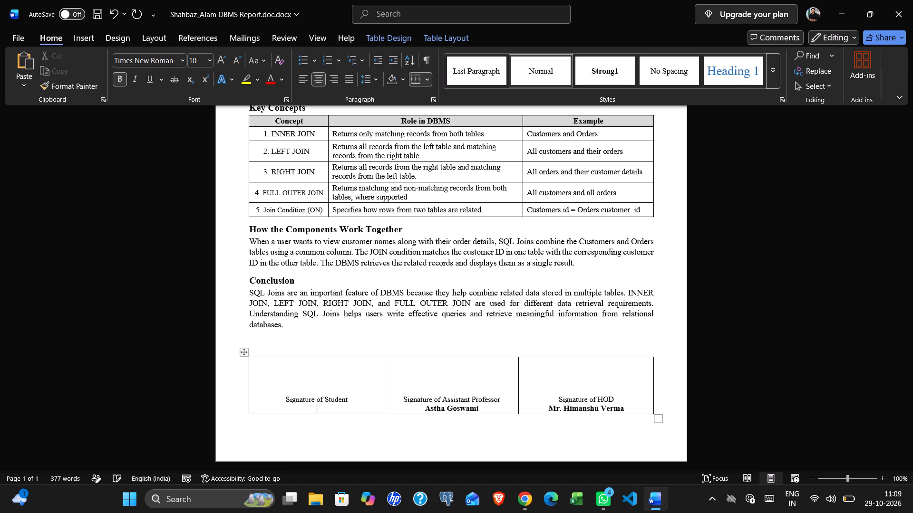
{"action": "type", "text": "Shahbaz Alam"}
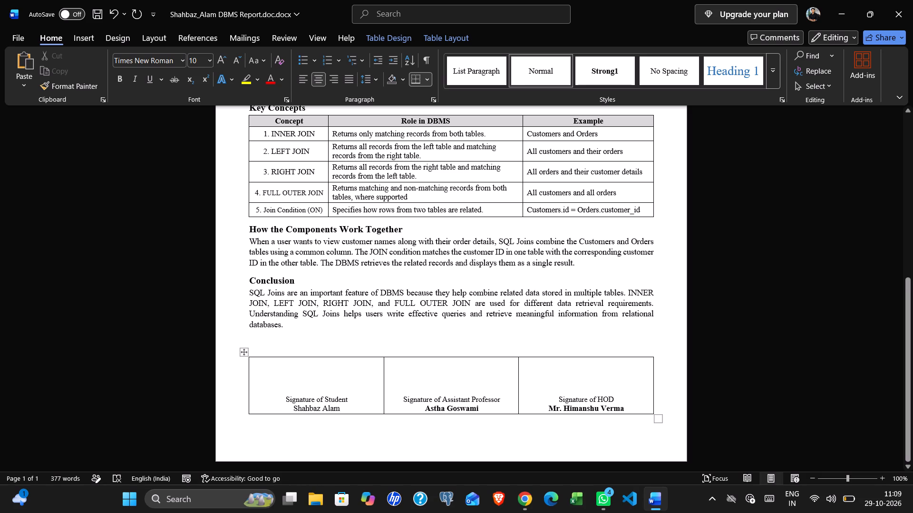
Bold the student's name under Signature of Student in the signature table and save the report.
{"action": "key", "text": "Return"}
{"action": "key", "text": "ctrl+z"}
{"action": "left_click_drag", "start_coordinate": [343, 408], "coordinate": [335, 405]}
{"action": "left_click_drag", "start_coordinate": [335, 405], "coordinate": [279, 405]}
{"action": "left_click", "coordinate": [284, 380]}
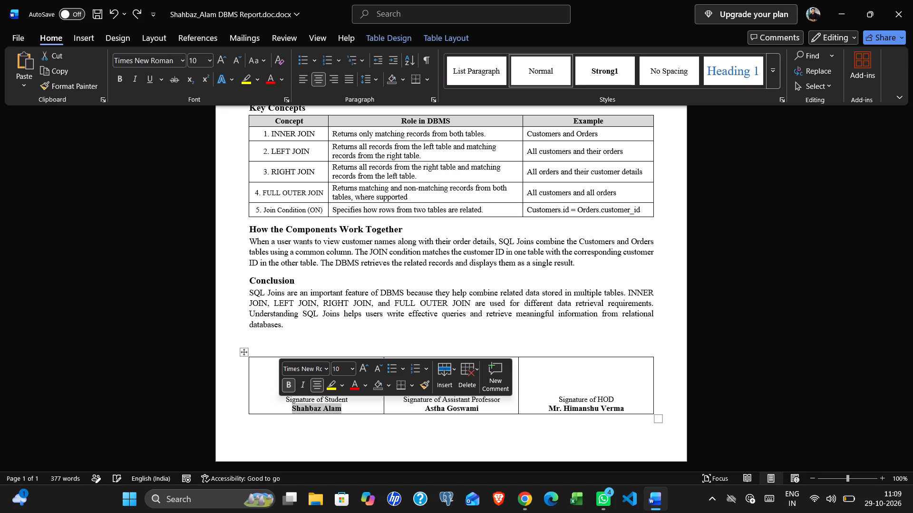
{"action": "left_click", "coordinate": [418, 448]}
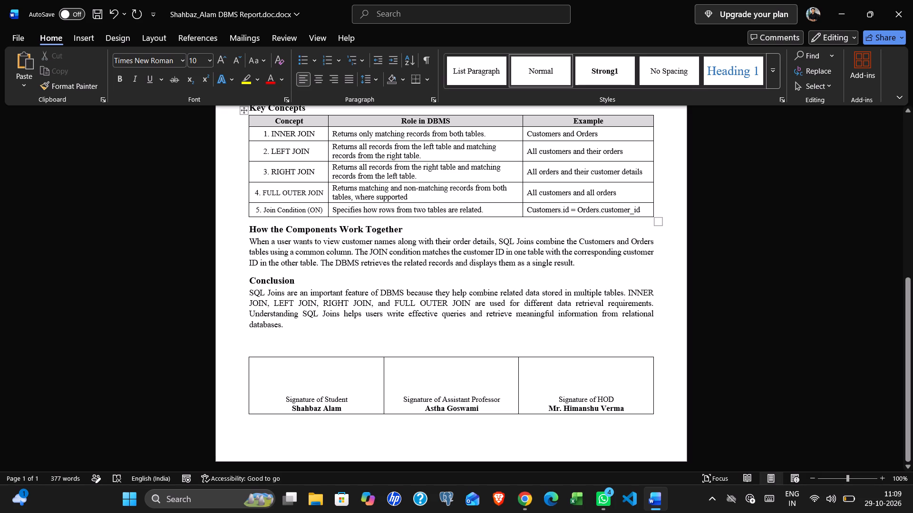
{"action": "key", "text": "ctrl+s"}
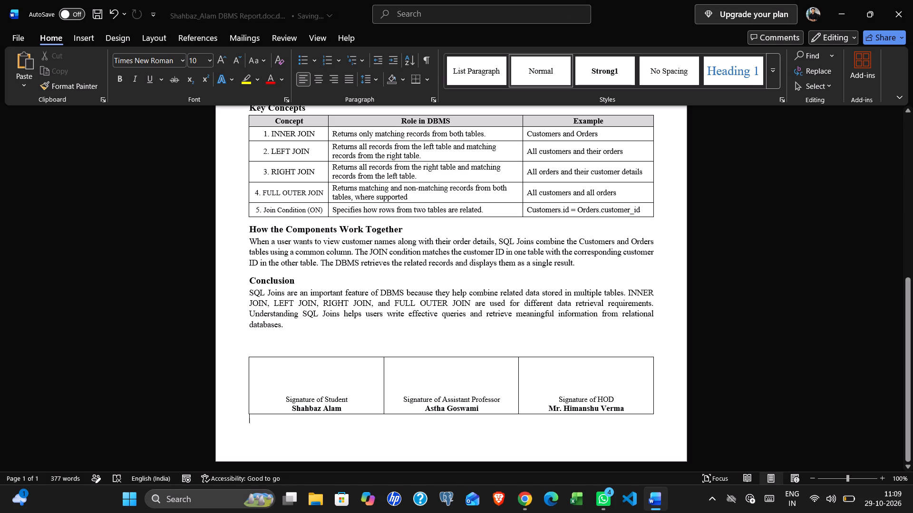
Switch to Google Chrome and reopen the iLovePDF Word to PDF converter from the "word to pdf" search results.
{"action": "left_click", "coordinate": [527, 502]}
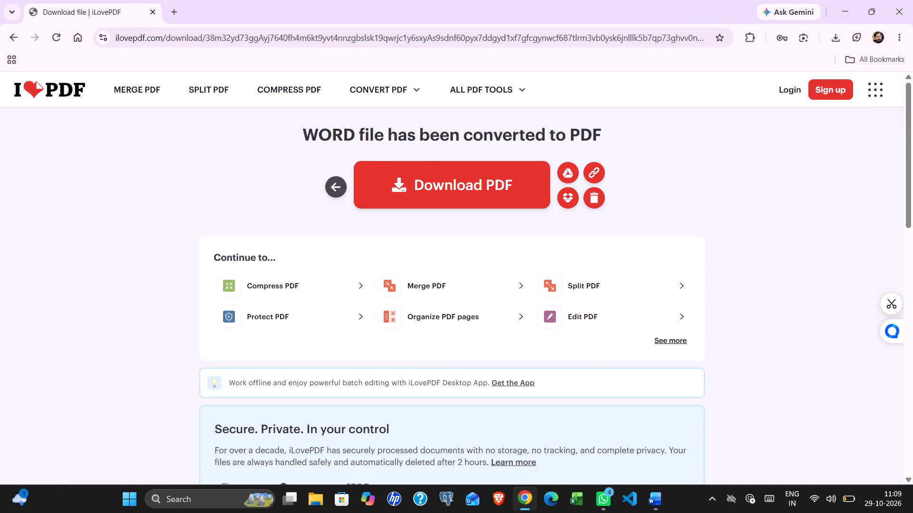
{"action": "left_click", "coordinate": [10, 41]}
{"action": "left_click", "coordinate": [10, 38]}
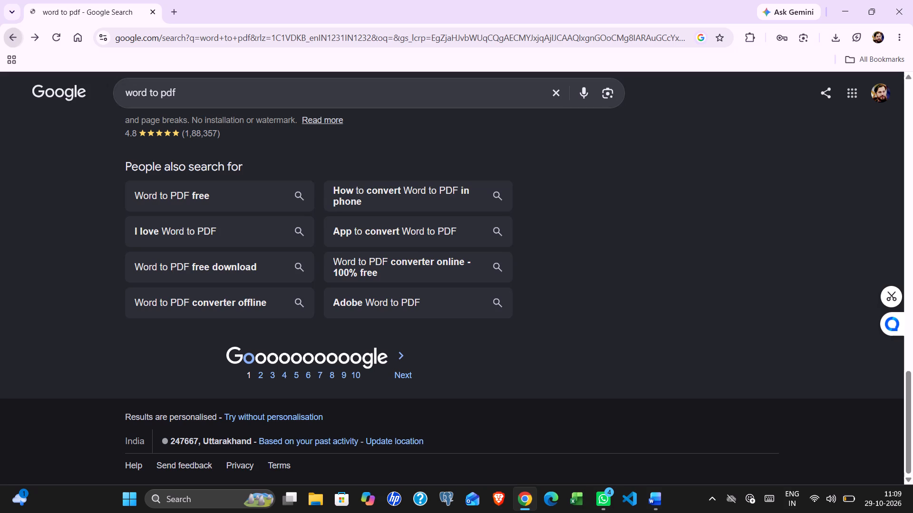
{"action": "scroll", "coordinate": [141, 244], "scroll_direction": "up", "scroll_amount": 11}
{"action": "scroll", "coordinate": [198, 279], "scroll_direction": "up", "scroll_amount": 3}
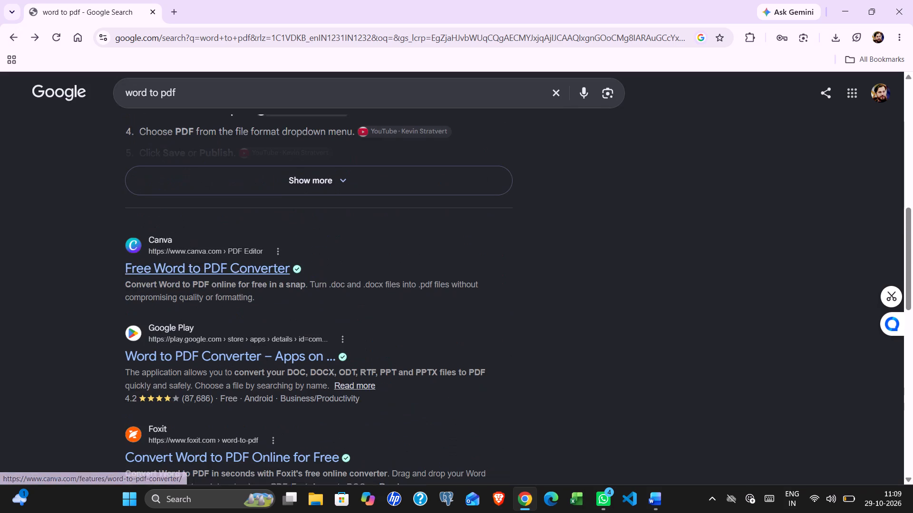
{"action": "scroll", "coordinate": [203, 270], "scroll_direction": "up", "scroll_amount": 4}
{"action": "scroll", "coordinate": [223, 219], "scroll_direction": "up", "scroll_amount": 7}
{"action": "left_click", "coordinate": [221, 219]}
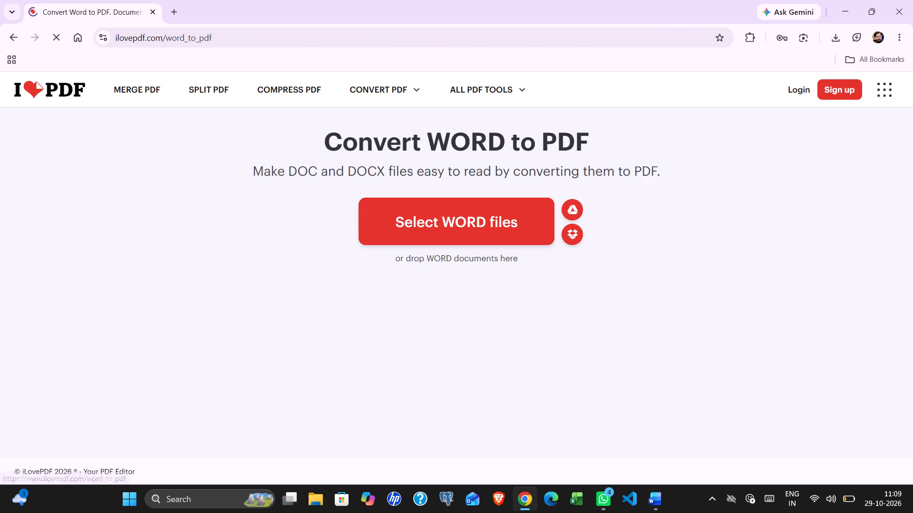
Upload the updated DBMS Report Word document from the Desktop folder to the converter.
{"action": "left_click", "coordinate": [462, 220]}
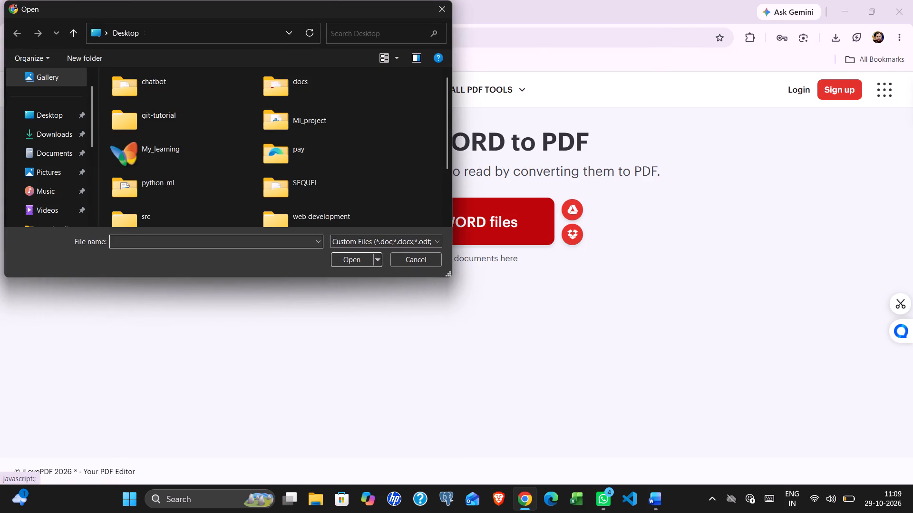
{"action": "scroll", "coordinate": [194, 164], "scroll_direction": "down", "scroll_amount": 11}
{"action": "left_click", "coordinate": [162, 213]}
{"action": "left_click", "coordinate": [354, 257]}
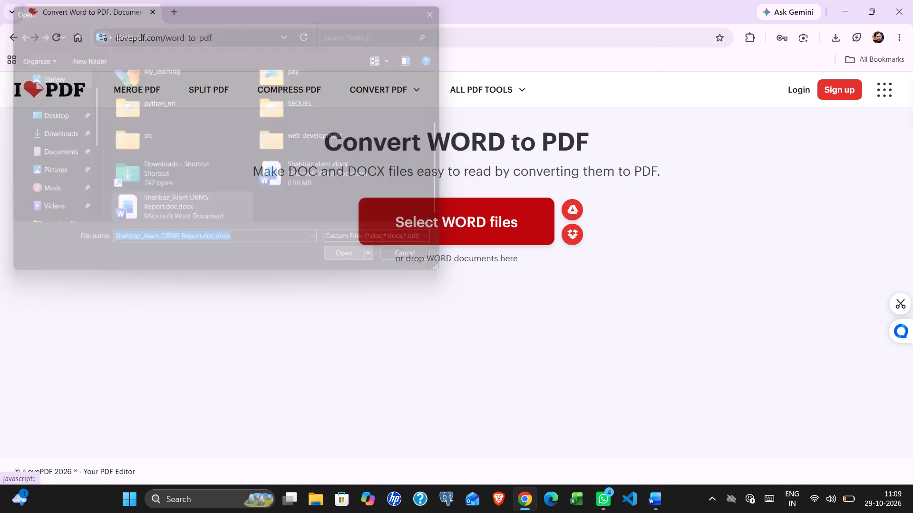
Convert the uploaded DBMS Report document to PDF and download the converted file.
{"action": "left_click", "coordinate": [784, 446]}
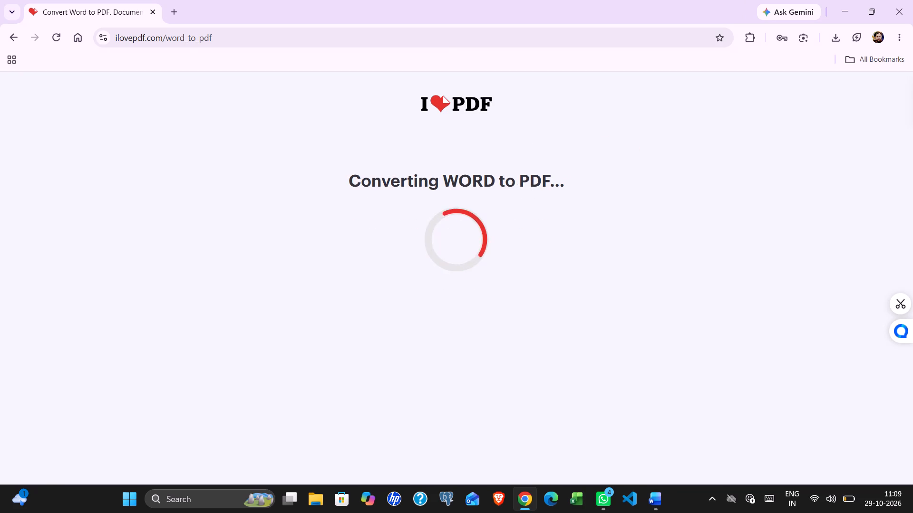
{"action": "left_click", "coordinate": [461, 173]}
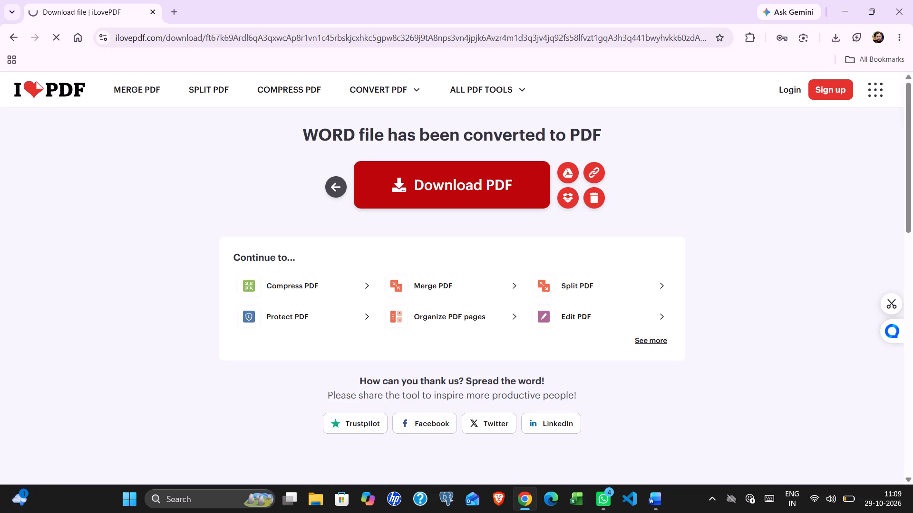
Open the newly downloaded DBMS Report PDF and check its page content.
{"action": "left_click", "coordinate": [760, 75]}
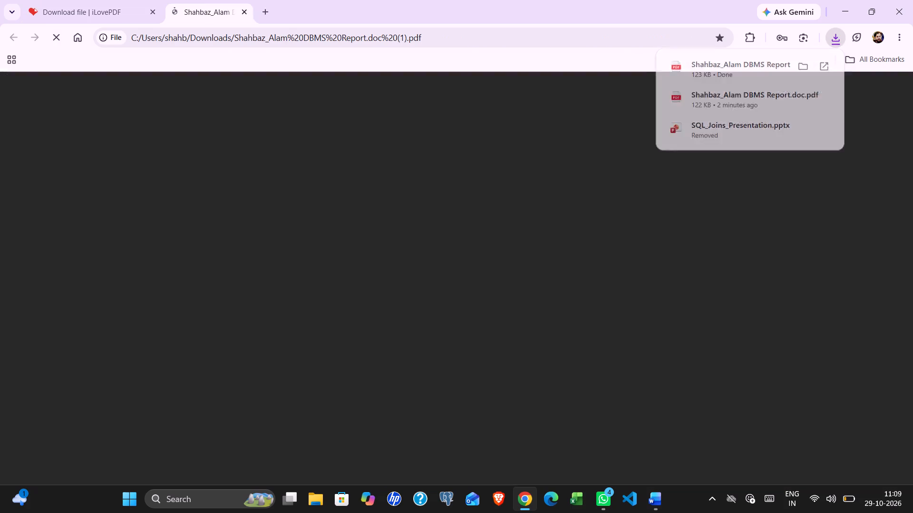
{"action": "scroll", "coordinate": [610, 220], "scroll_direction": "down", "scroll_amount": 16}
{"action": "scroll", "coordinate": [579, 290], "scroll_direction": "up", "scroll_amount": 15}
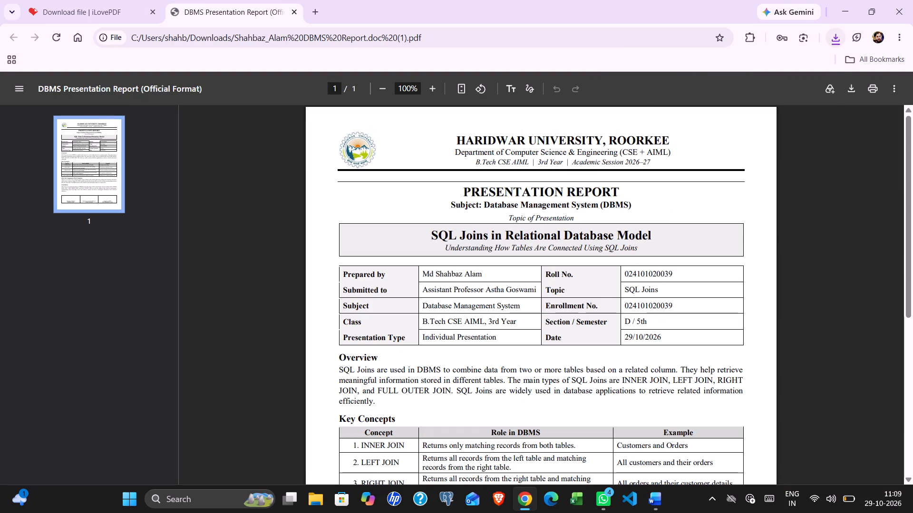
Show the newly downloaded DBMS Report PDF, the copy numbered (1), in the Downloads folder and copy the file.
{"action": "left_click", "coordinate": [838, 35]}
{"action": "left_click", "coordinate": [800, 89]}
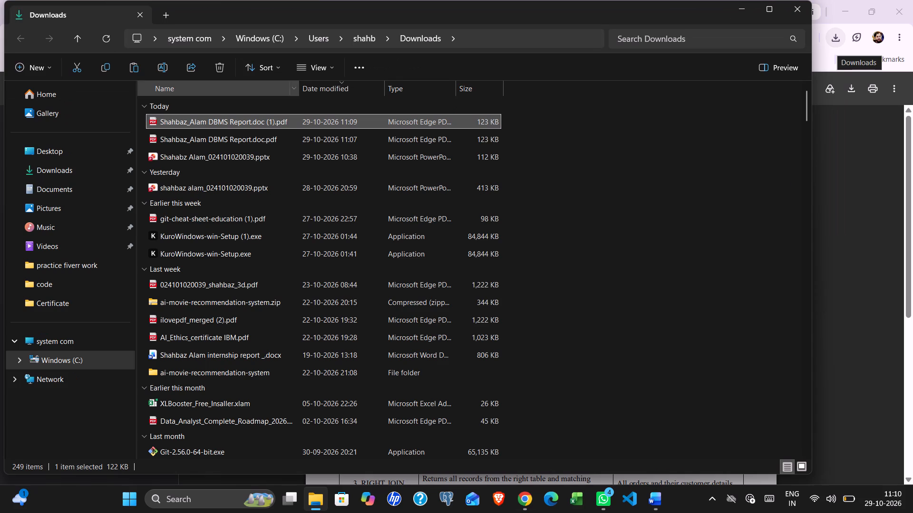
{"action": "right_click", "coordinate": [260, 122]}
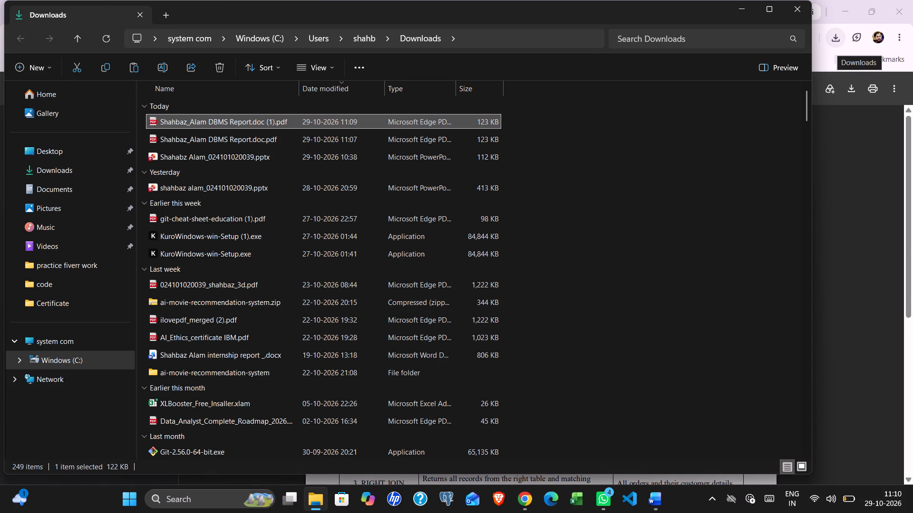
{"action": "left_click", "coordinate": [331, 137]}
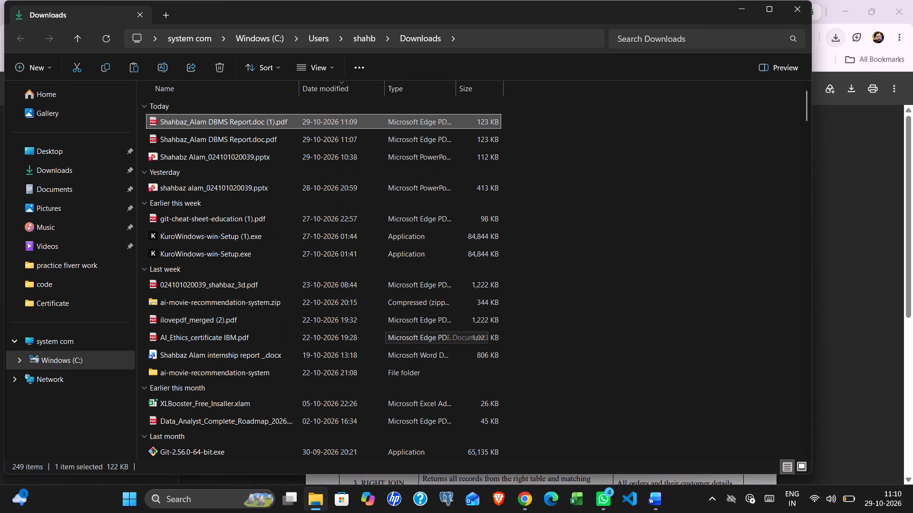
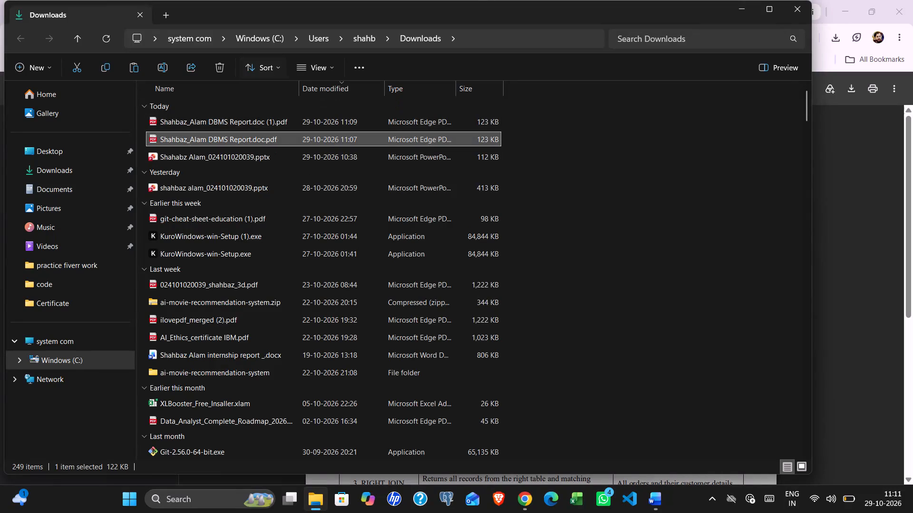
Delete the older DBMS Report PDF, the copy without (1) in its name, from the Downloads folder.
{"action": "left_click", "coordinate": [223, 66]}
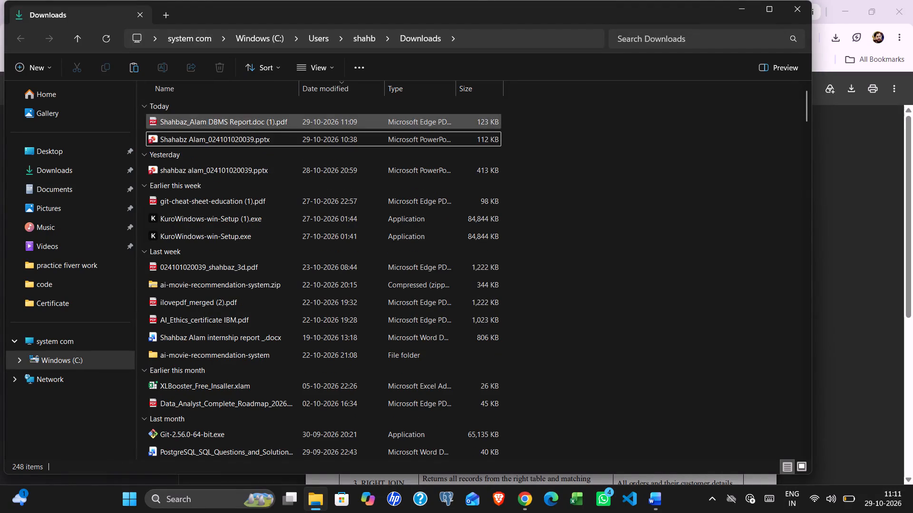
Close the open Downloads folder, browser and Word windows to get back to the desktop.
{"action": "left_click", "coordinate": [795, 10]}
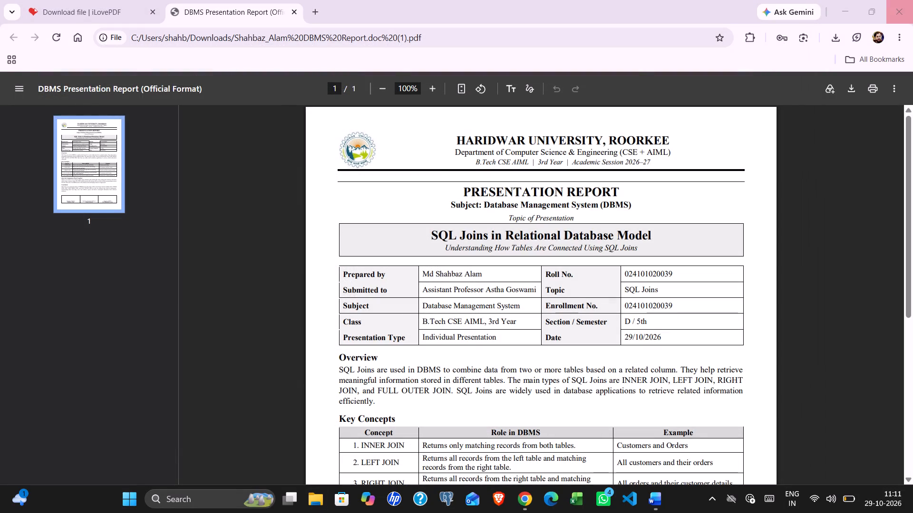
{"action": "left_click", "coordinate": [903, 19]}
{"action": "left_click", "coordinate": [903, 14]}
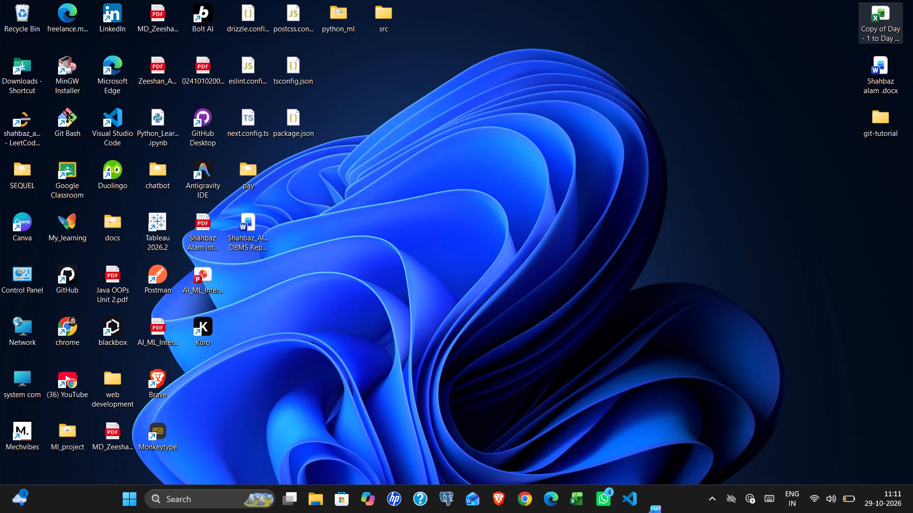
Open the DBMS Report Word document from the desktop, check its content down to the signature table, and close it.
{"action": "double_click", "coordinate": [244, 226]}
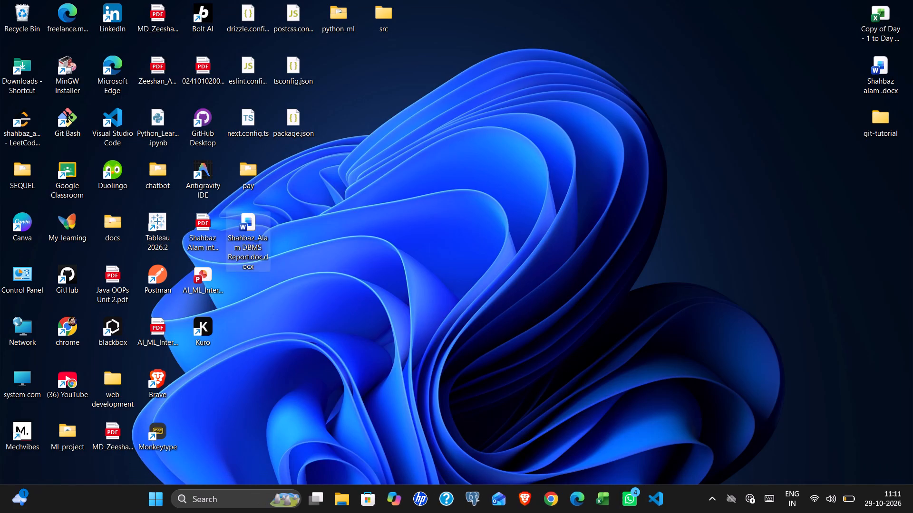
{"action": "scroll", "coordinate": [516, 265], "scroll_direction": "down", "scroll_amount": 17}
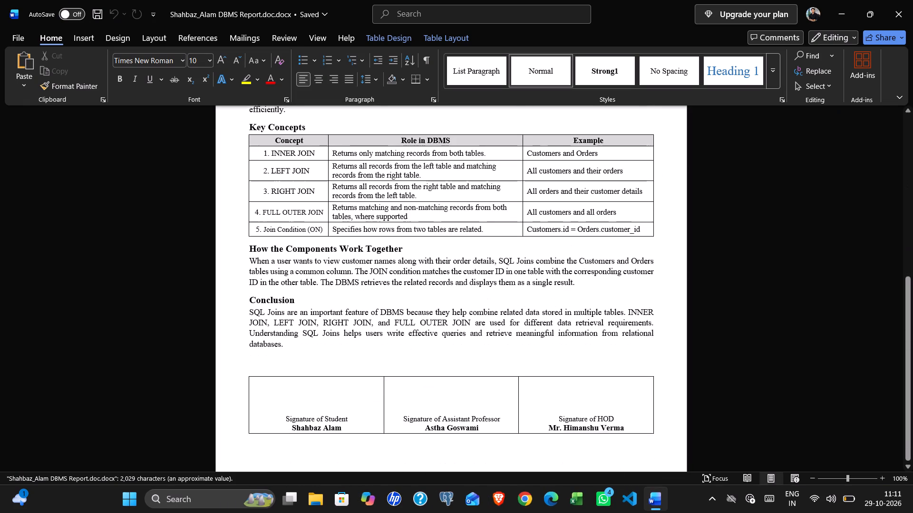
{"action": "left_click", "coordinate": [896, 21]}
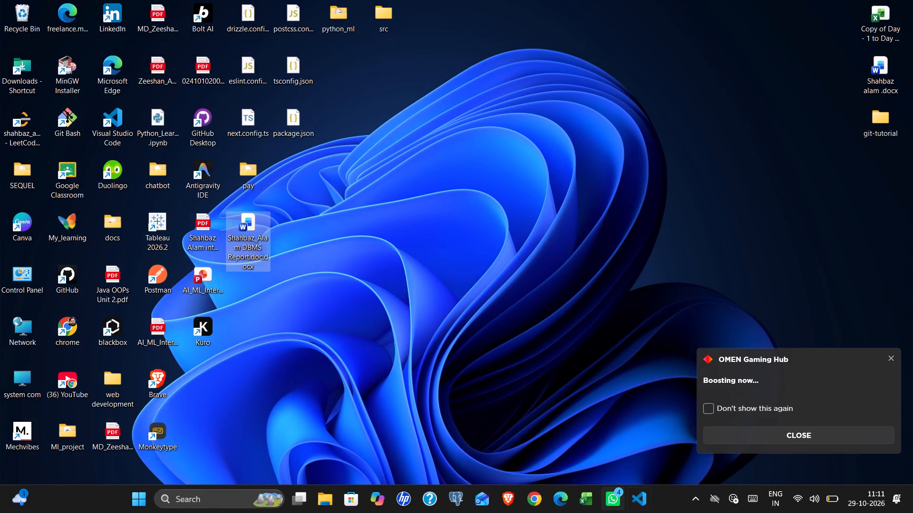
{"action": "left_click", "coordinate": [896, 354]}
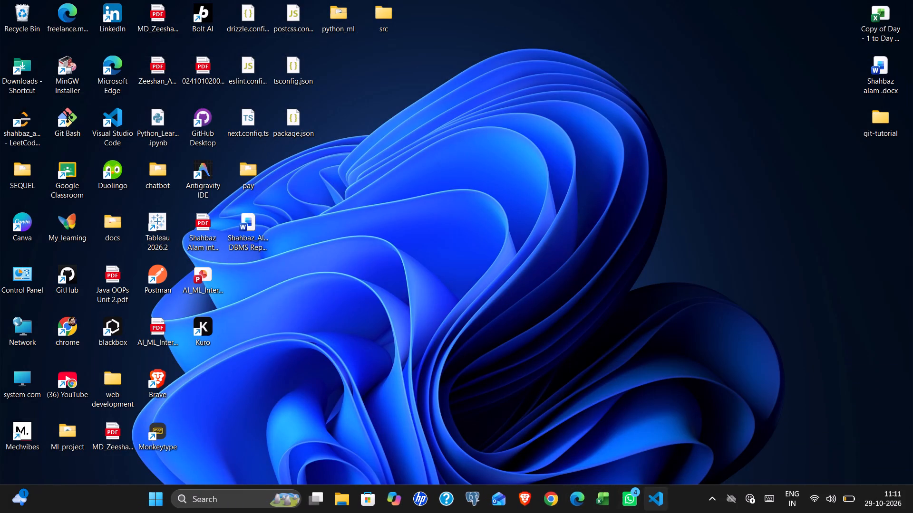